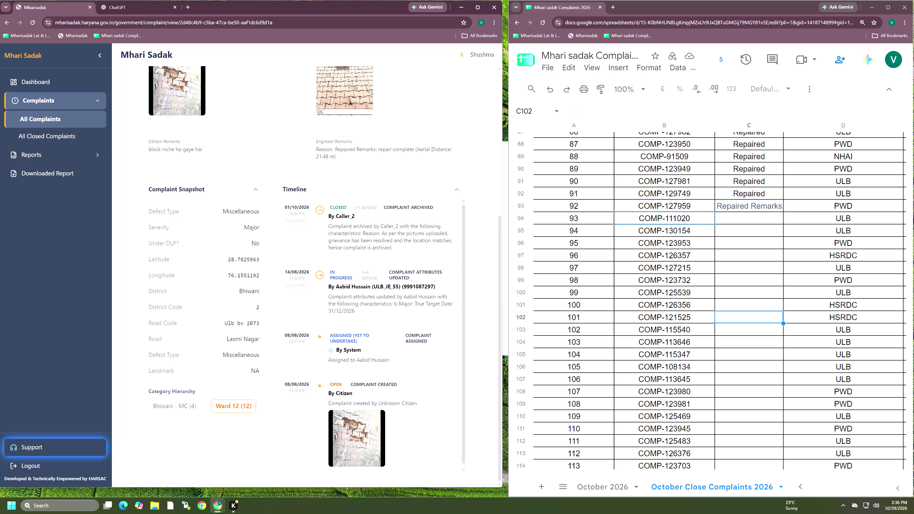
Review complaint COMP-111020's record and mark it Repaired in column C of the sheet, copying the status from the COMP-129749 row.
{"action": "left_click_drag", "start_coordinate": [403, 487], "coordinate": [398, 497]}
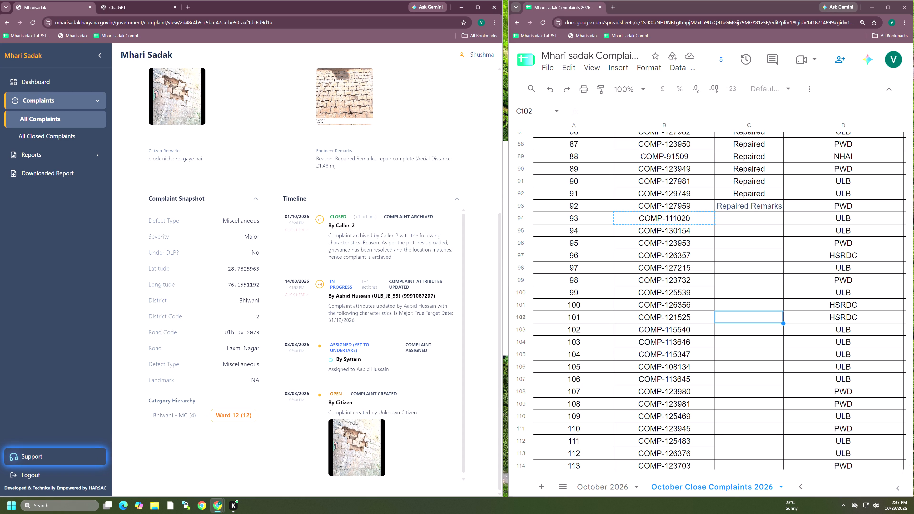
{"action": "left_click", "coordinate": [691, 221]}
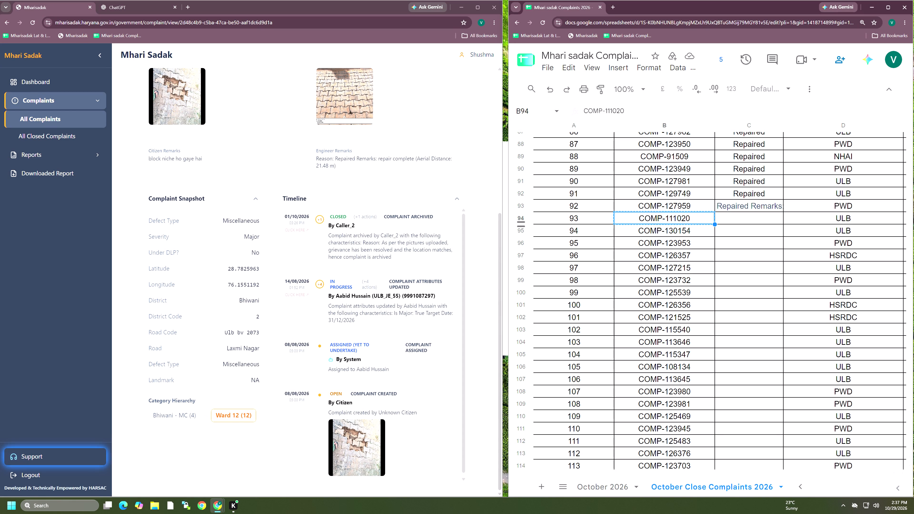
{"action": "scroll", "coordinate": [360, 211], "scroll_direction": "up", "scroll_amount": 10}
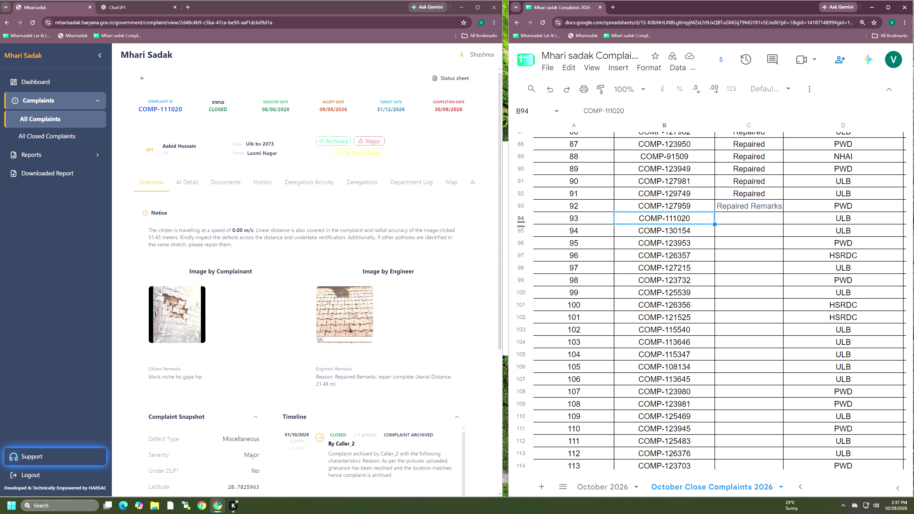
{"action": "left_click", "coordinate": [774, 194]}
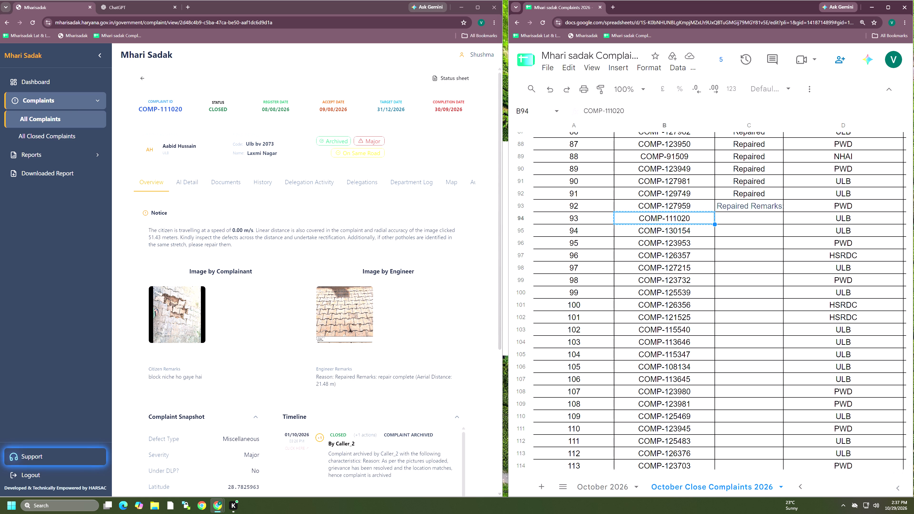
{"action": "right_click", "coordinate": [774, 194]}
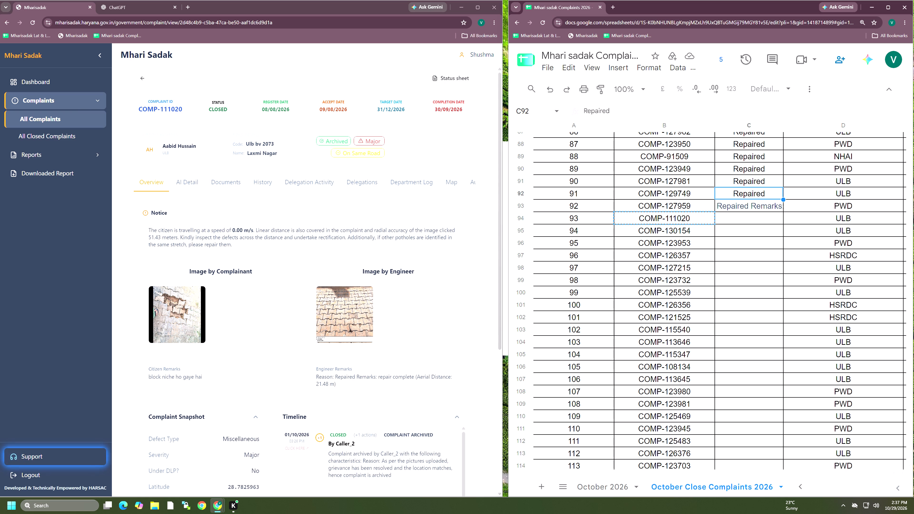
{"action": "left_click", "coordinate": [783, 116]}
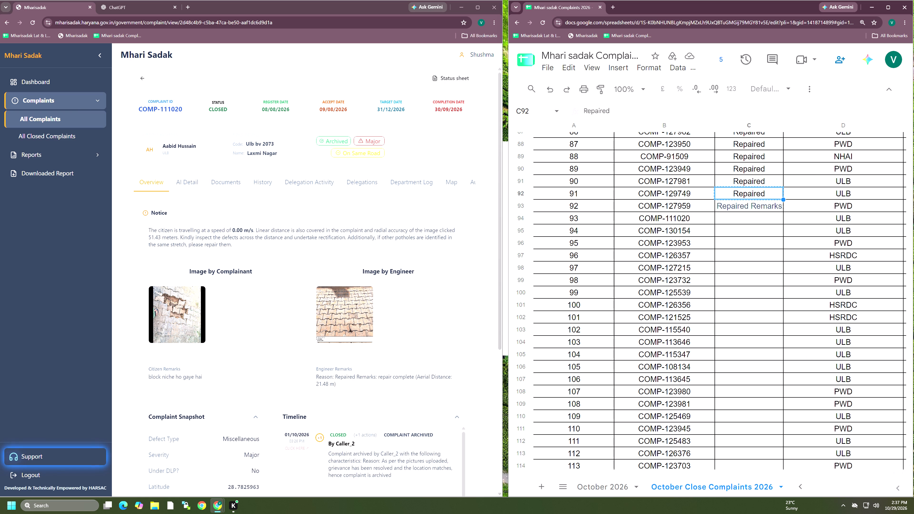
{"action": "left_click", "coordinate": [735, 221]}
{"action": "right_click", "coordinate": [735, 221]}
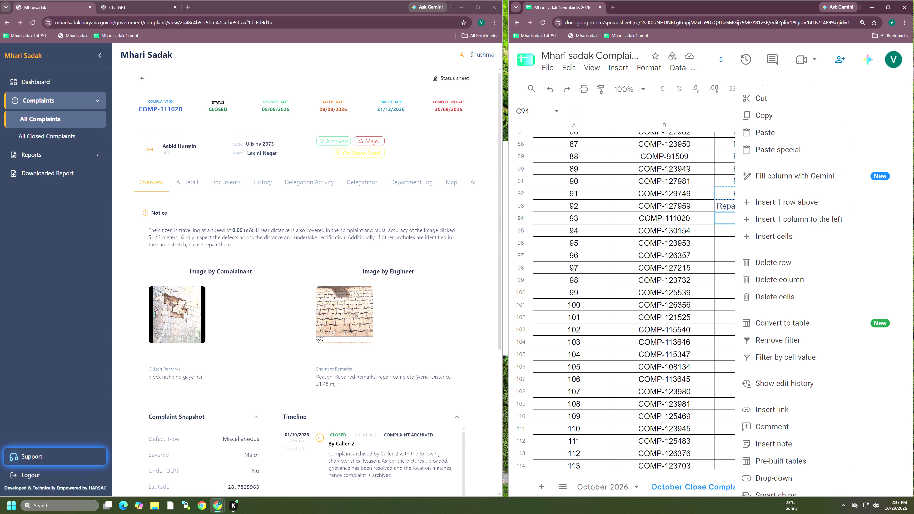
{"action": "left_click", "coordinate": [778, 131]}
{"action": "left_click", "coordinate": [672, 232]}
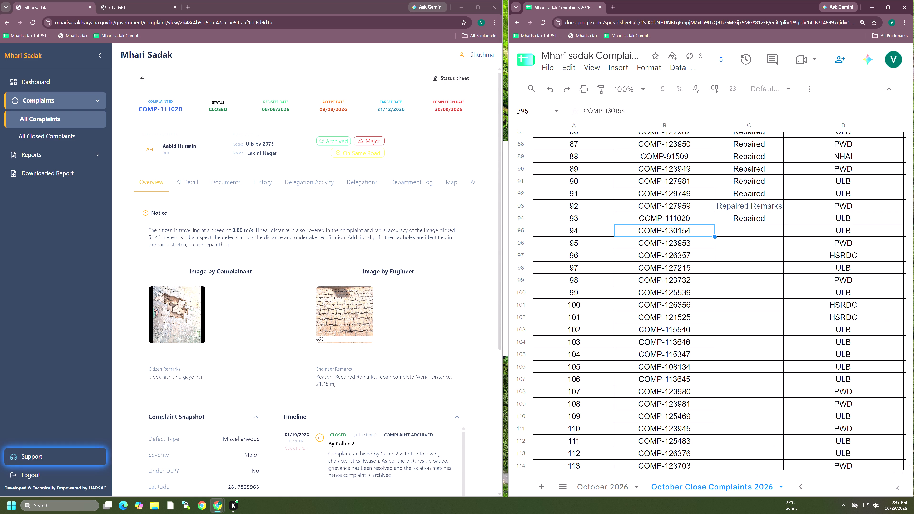
{"action": "right_click", "coordinate": [672, 232]}
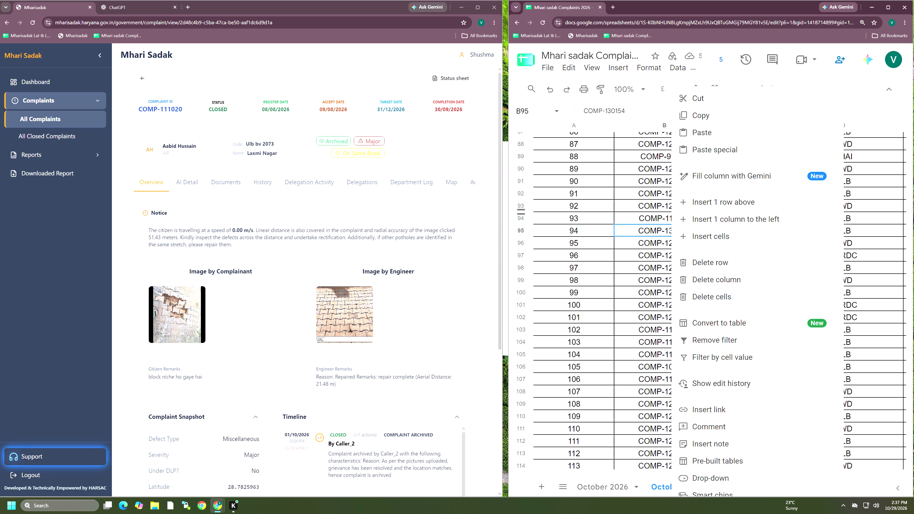
{"action": "left_click", "coordinate": [713, 120]}
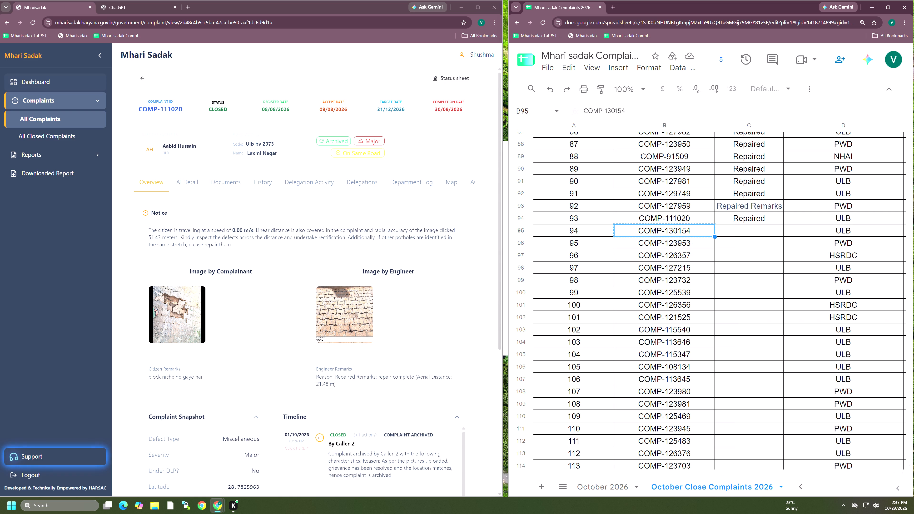
{"action": "left_click", "coordinate": [144, 78]}
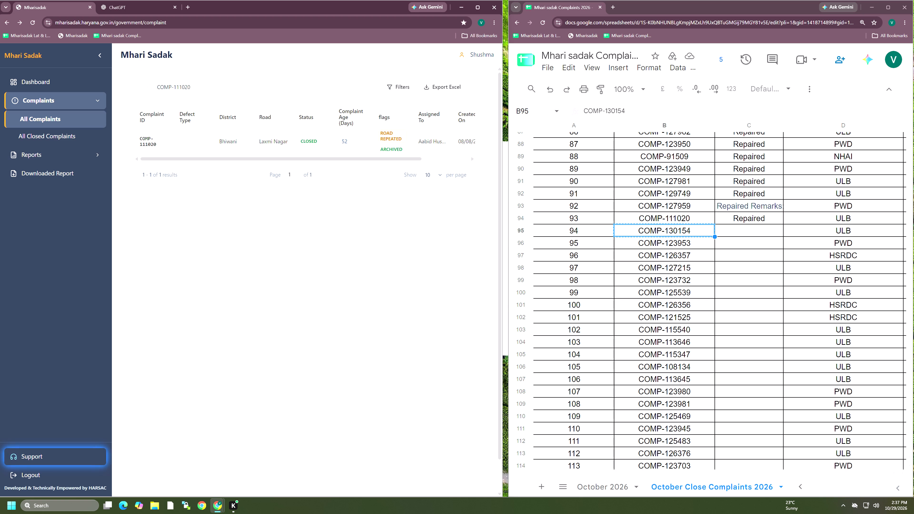
{"action": "left_click_drag", "start_coordinate": [194, 87], "coordinate": [128, 95]}
{"action": "right_click", "coordinate": [198, 88]}
{"action": "left_click", "coordinate": [241, 151]}
{"action": "left_click", "coordinate": [265, 143]}
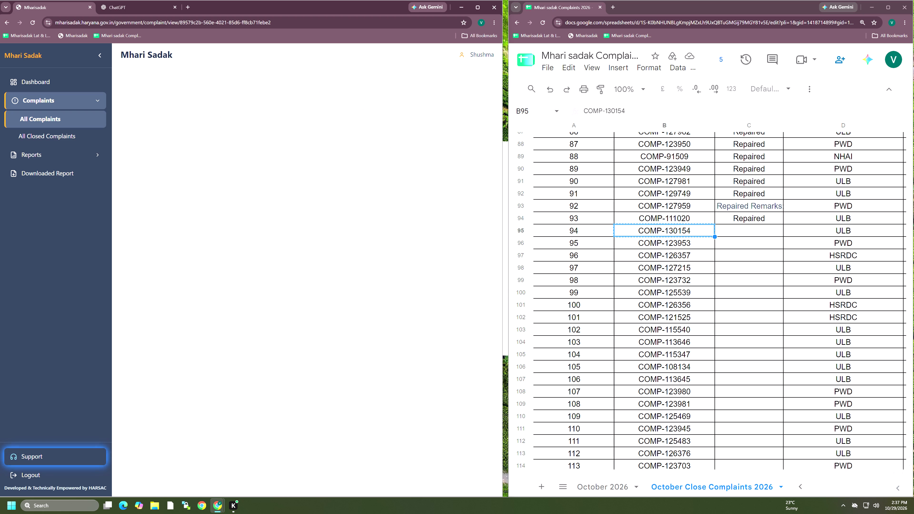
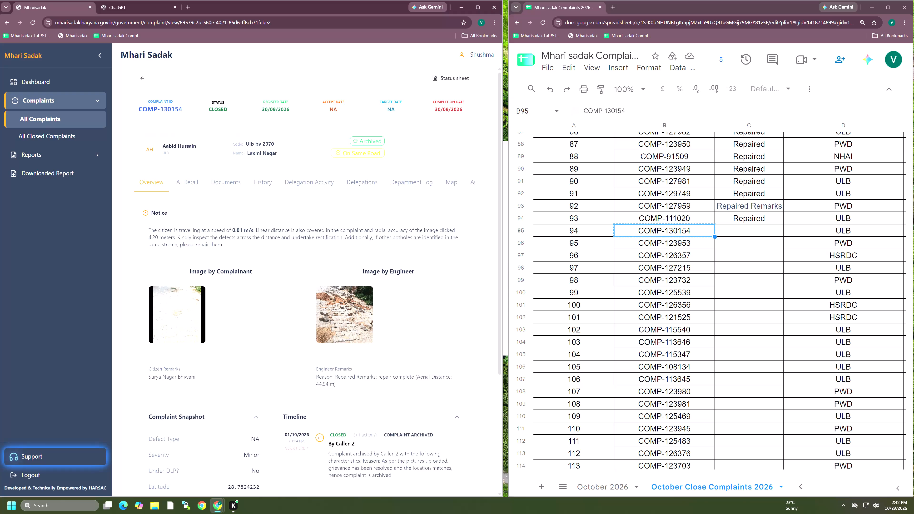
{"action": "left_click", "coordinate": [670, 246]}
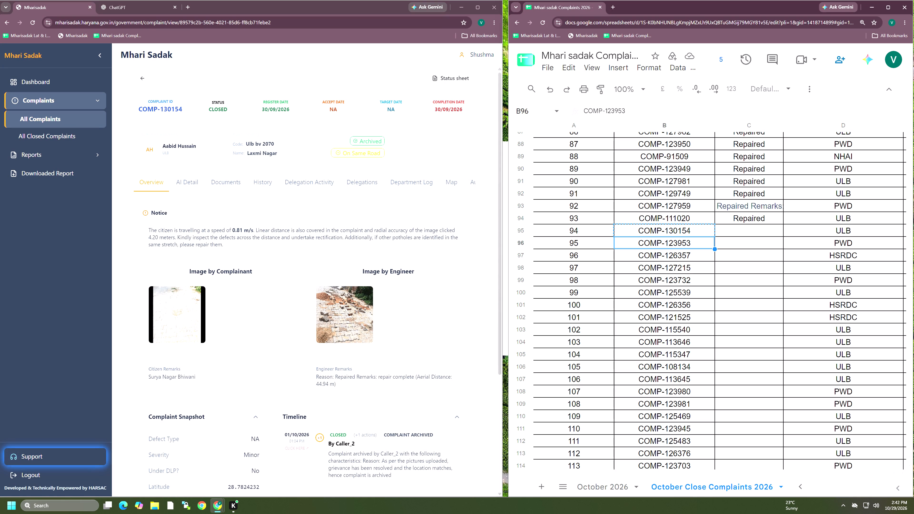
{"action": "left_click", "coordinate": [686, 232]}
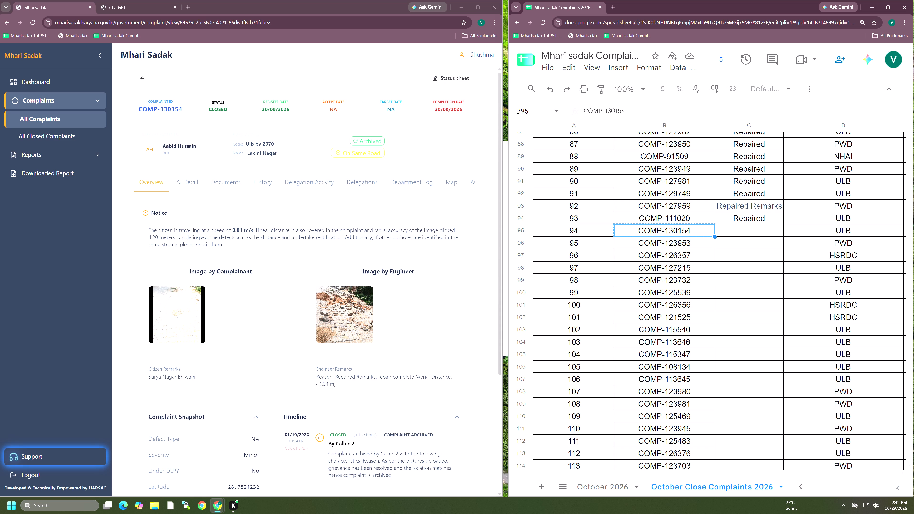
{"action": "scroll", "coordinate": [308, 242], "scroll_direction": "up", "scroll_amount": 4}
{"action": "scroll", "coordinate": [400, 214], "scroll_direction": "up", "scroll_amount": 4}
{"action": "scroll", "coordinate": [427, 159], "scroll_direction": "up", "scroll_amount": 4}
{"action": "scroll", "coordinate": [230, 157], "scroll_direction": "up", "scroll_amount": 1}
{"action": "scroll", "coordinate": [221, 232], "scroll_direction": "up", "scroll_amount": 2}
{"action": "left_click", "coordinate": [339, 311]}
{"action": "left_click", "coordinate": [480, 209]}
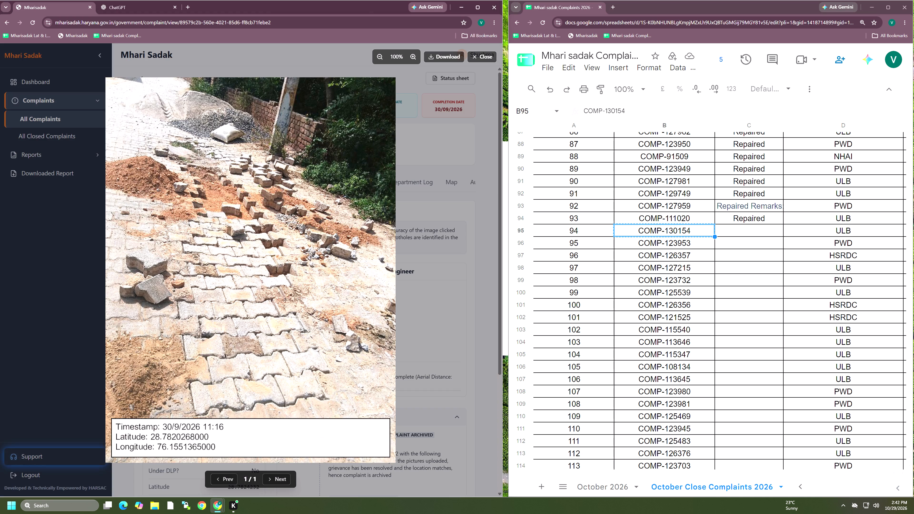
{"action": "left_click", "coordinate": [747, 221]}
{"action": "left_click", "coordinate": [717, 234]}
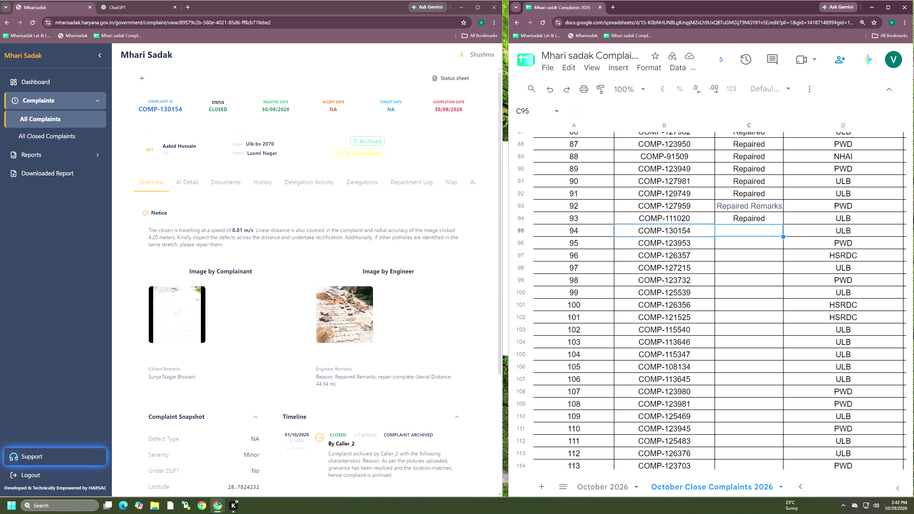
{"action": "key", "text": "ctrl+d"}
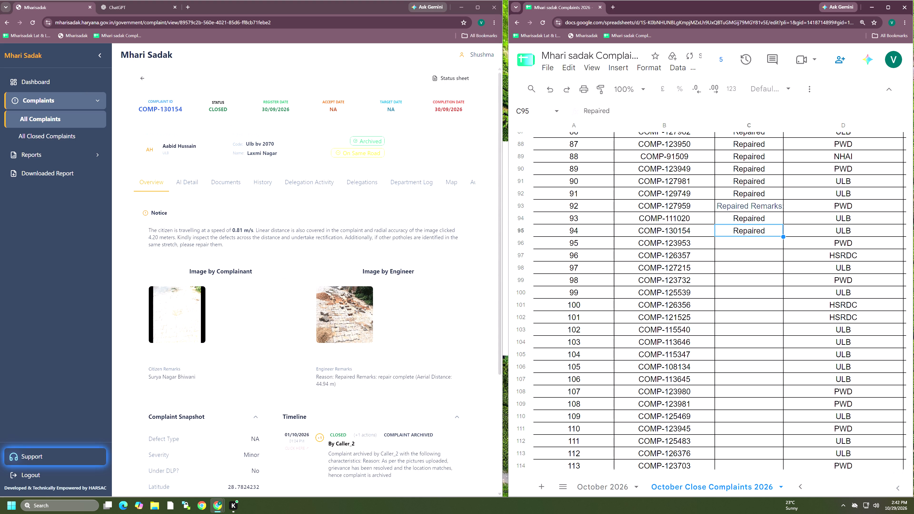
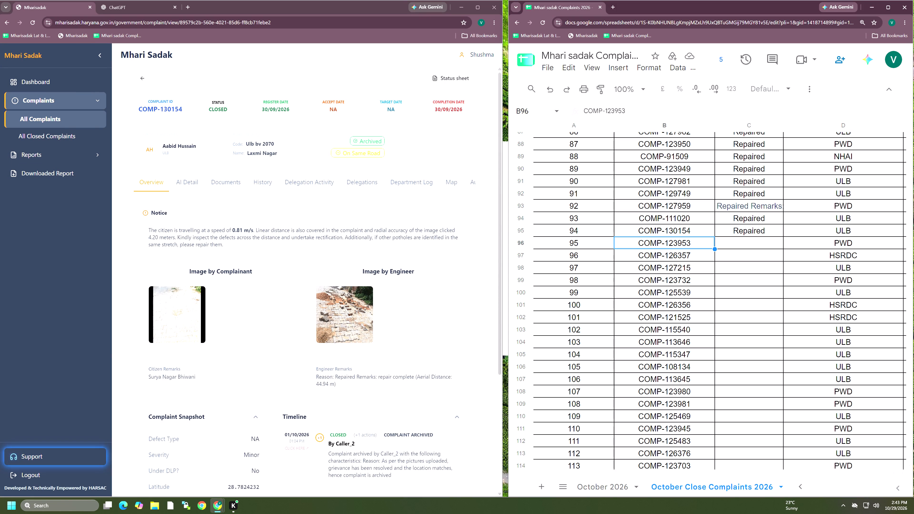
{"action": "right_click", "coordinate": [636, 243]}
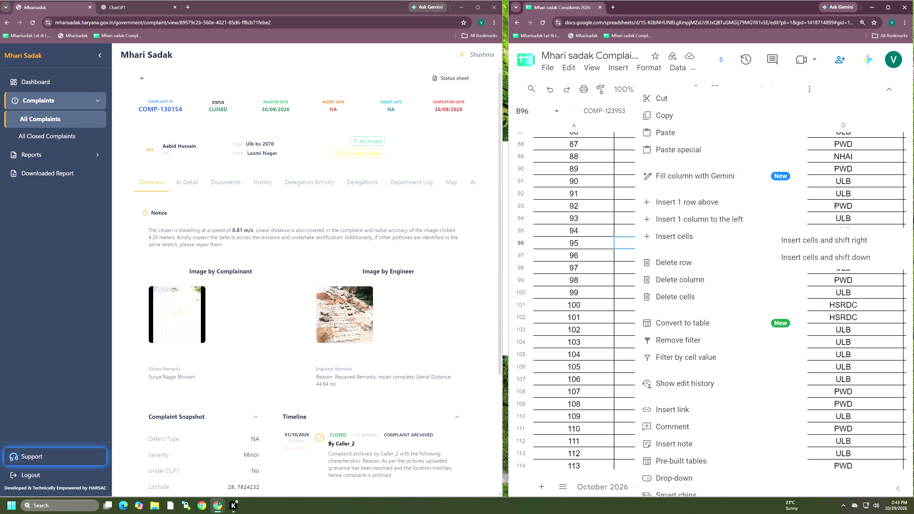
{"action": "left_click", "coordinate": [662, 113]}
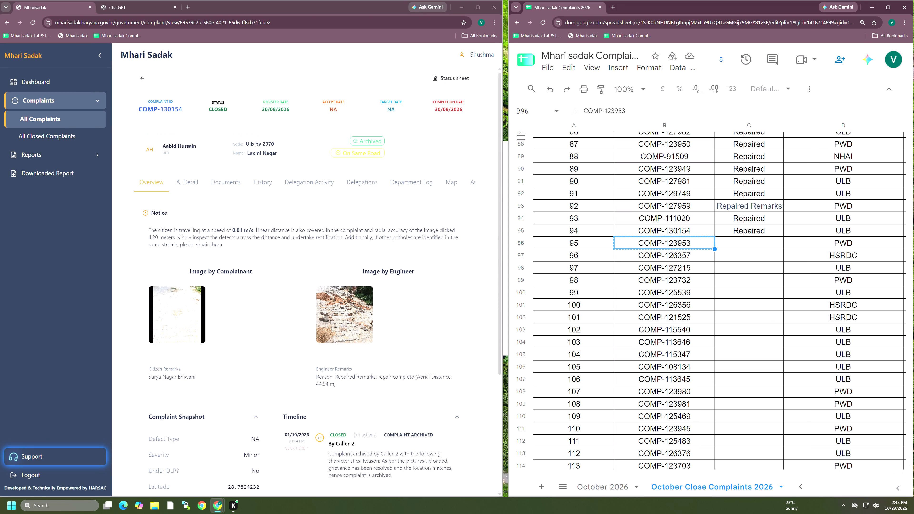
{"action": "left_click", "coordinate": [141, 75]}
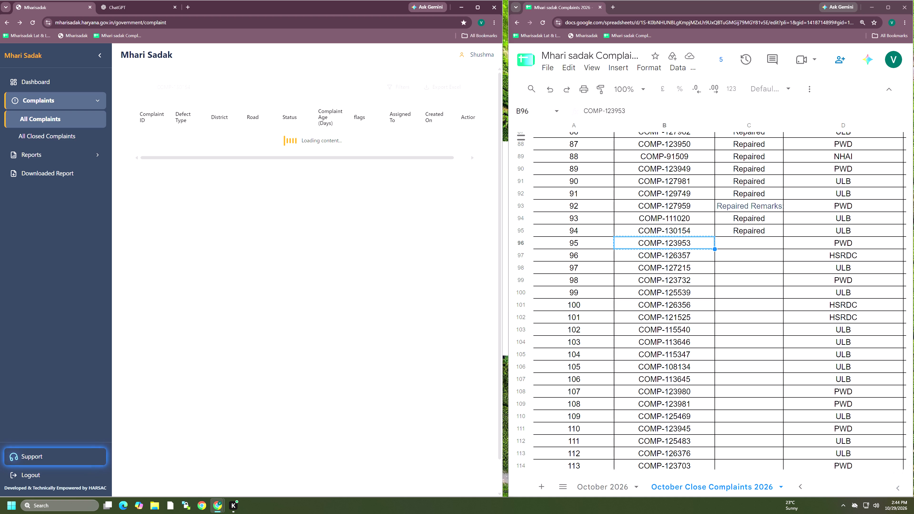
{"action": "left_click_drag", "start_coordinate": [195, 85], "coordinate": [136, 97]}
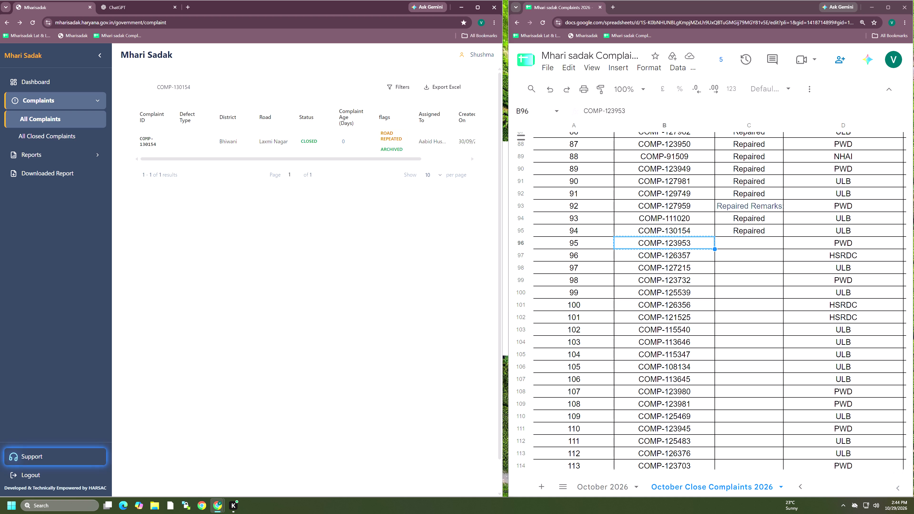
{"action": "right_click", "coordinate": [197, 89]}
{"action": "left_click", "coordinate": [245, 153]}
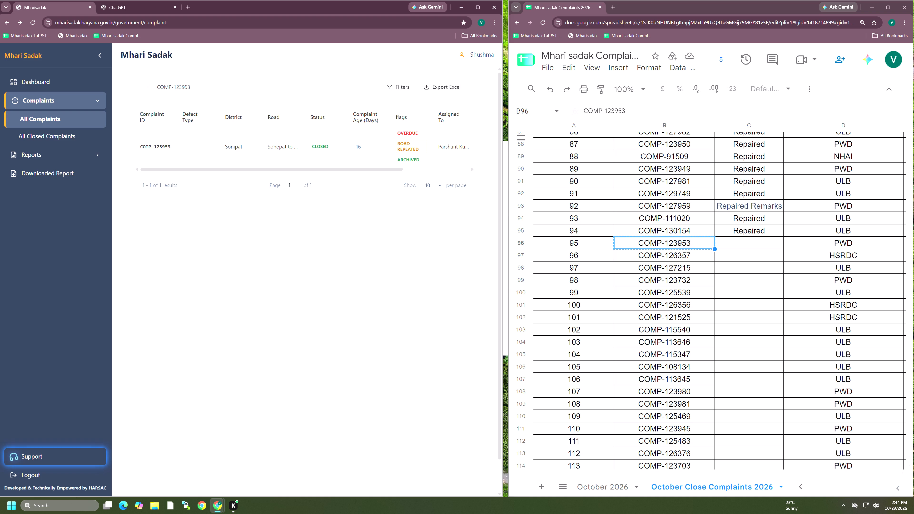
{"action": "left_click", "coordinate": [247, 151]}
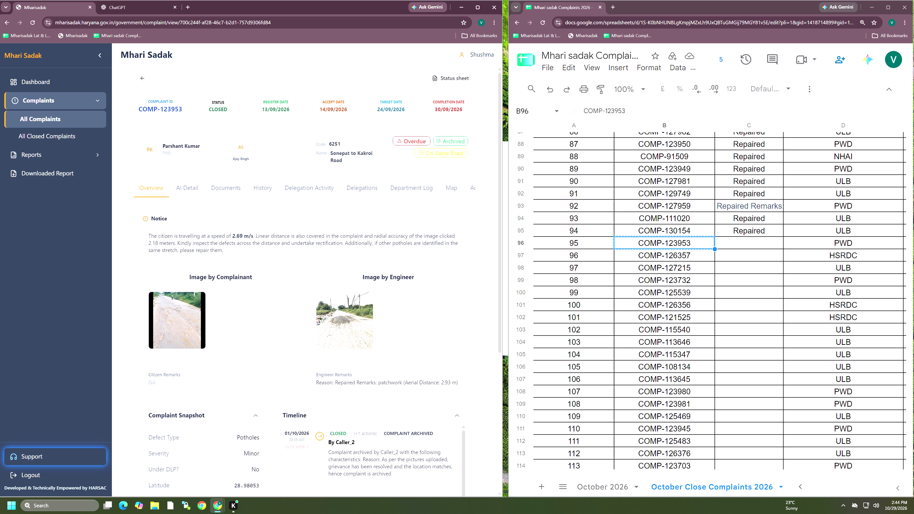
{"action": "left_click", "coordinate": [751, 243]}
{"action": "key", "text": "ctrl+d"}
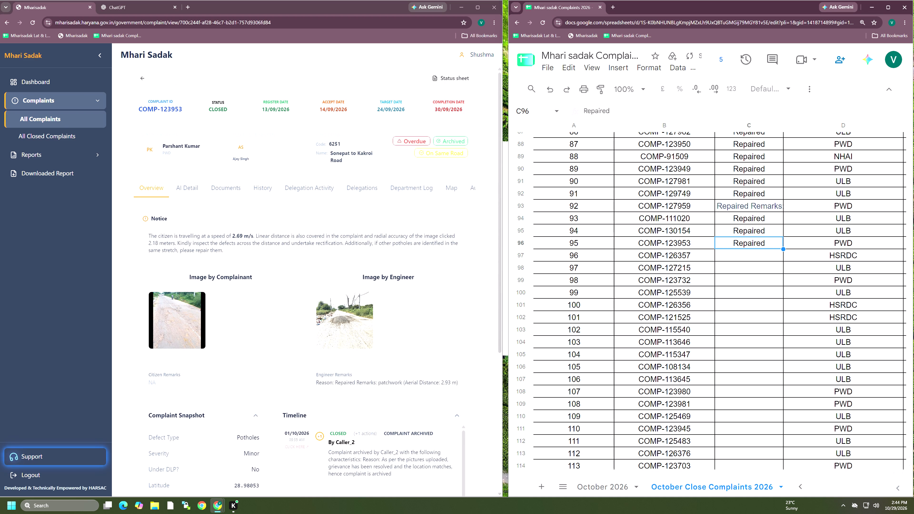
Search the portal for COMP-126357, open its details, and mark it Repaired in column C by filling down from the row above.
{"action": "left_click", "coordinate": [705, 259]}
{"action": "key", "text": "ctrl+c"}
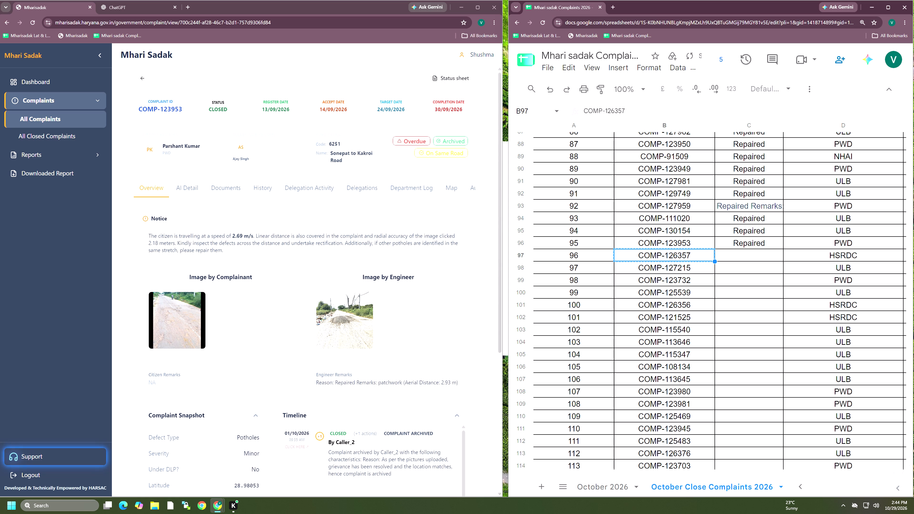
{"action": "left_click", "coordinate": [144, 74]}
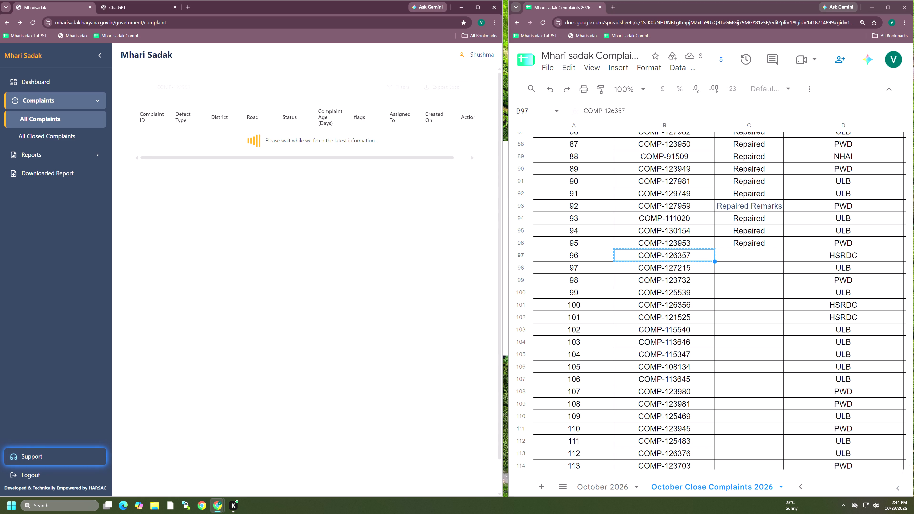
{"action": "left_click_drag", "start_coordinate": [194, 88], "coordinate": [120, 109]}
{"action": "right_click", "coordinate": [215, 90]}
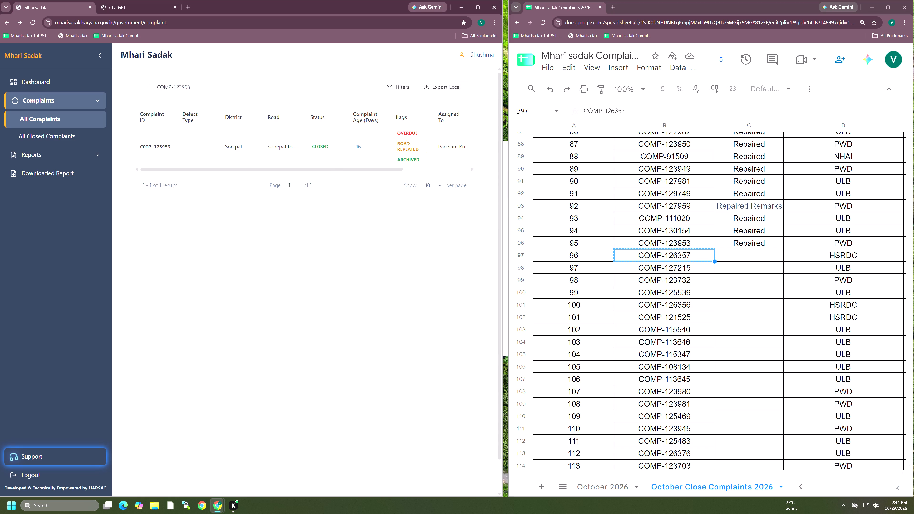
{"action": "left_click", "coordinate": [245, 152]}
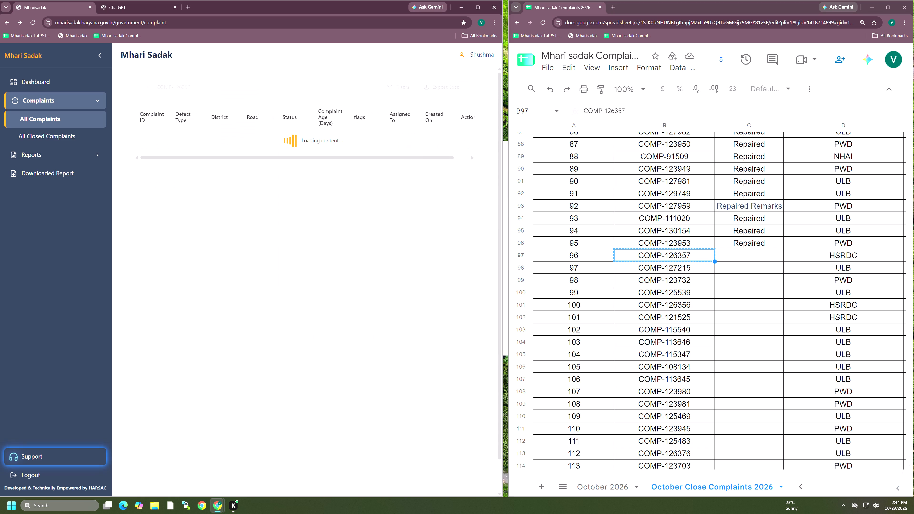
{"action": "left_click", "coordinate": [285, 143]}
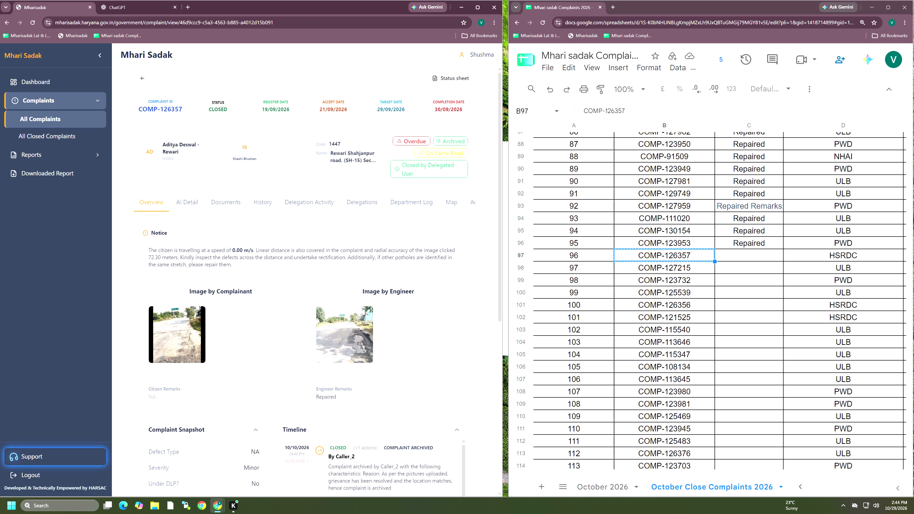
{"action": "left_click", "coordinate": [734, 257]}
{"action": "key", "text": "ctrl+d"}
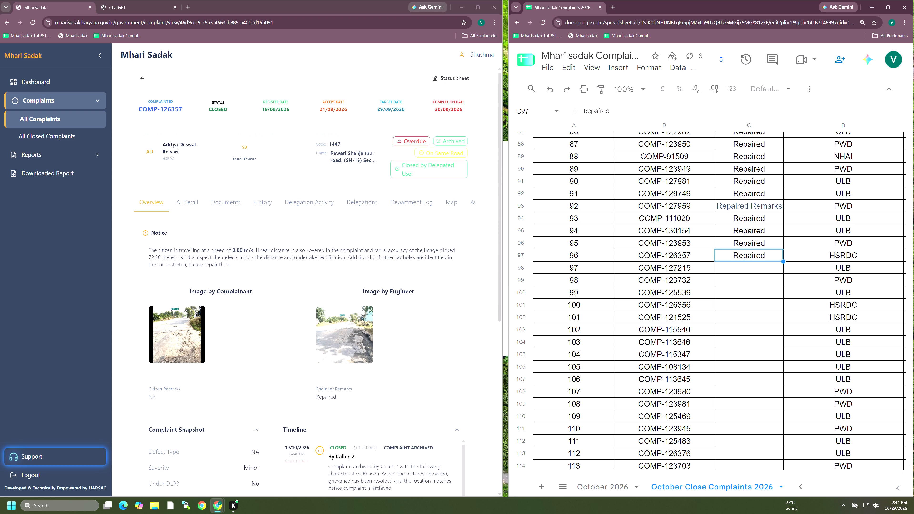
Search for COMP-127215, review its photos, remarks and timeline, and mark it Repaired in column C by filling down the status above.
{"action": "left_click", "coordinate": [700, 268]}
{"action": "key", "text": "ctrl+c"}
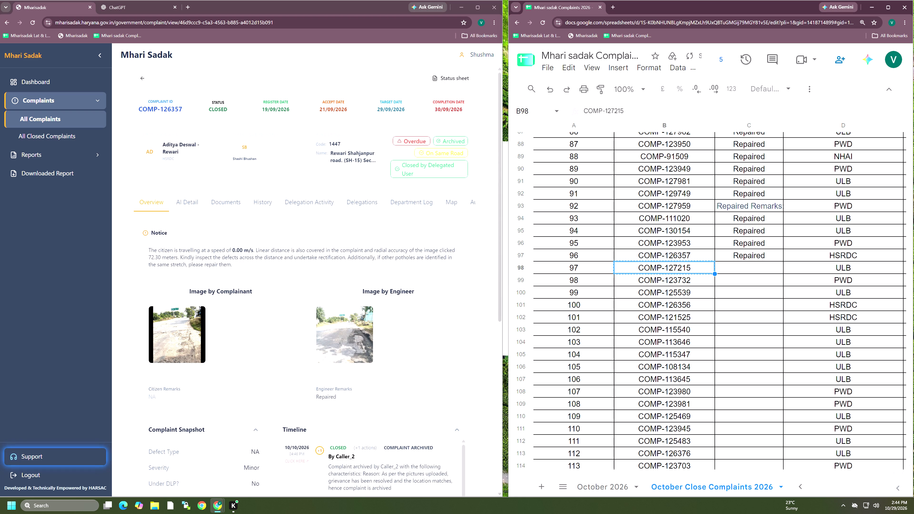
{"action": "left_click", "coordinate": [142, 78]}
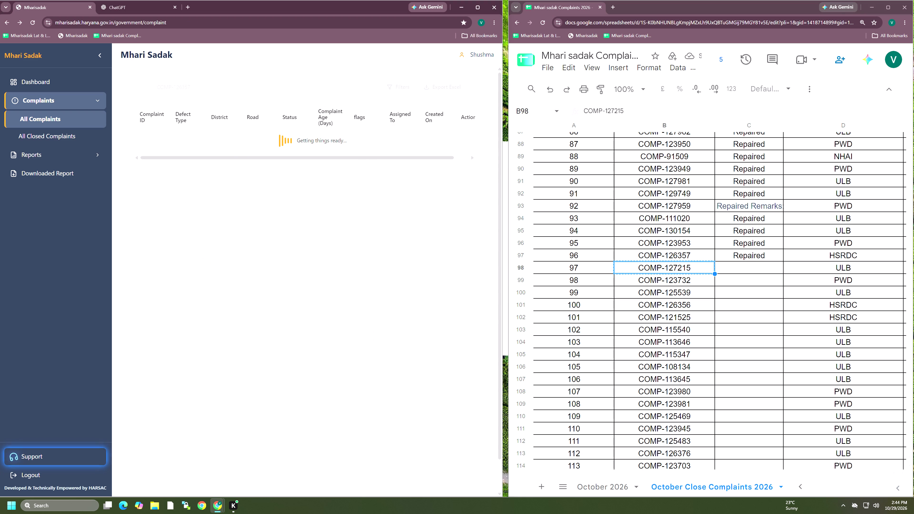
{"action": "left_click_drag", "start_coordinate": [192, 87], "coordinate": [125, 86]}
{"action": "key", "text": "ctrl+v"}
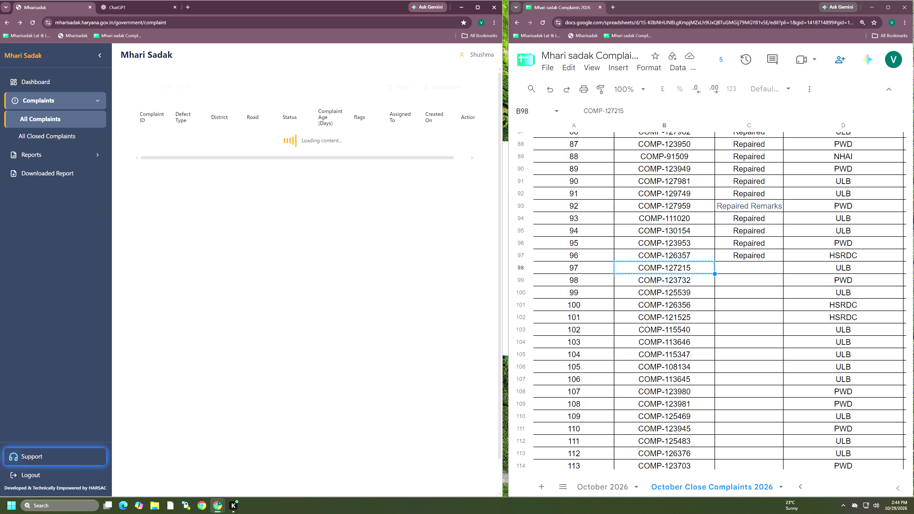
{"action": "left_click", "coordinate": [232, 140]}
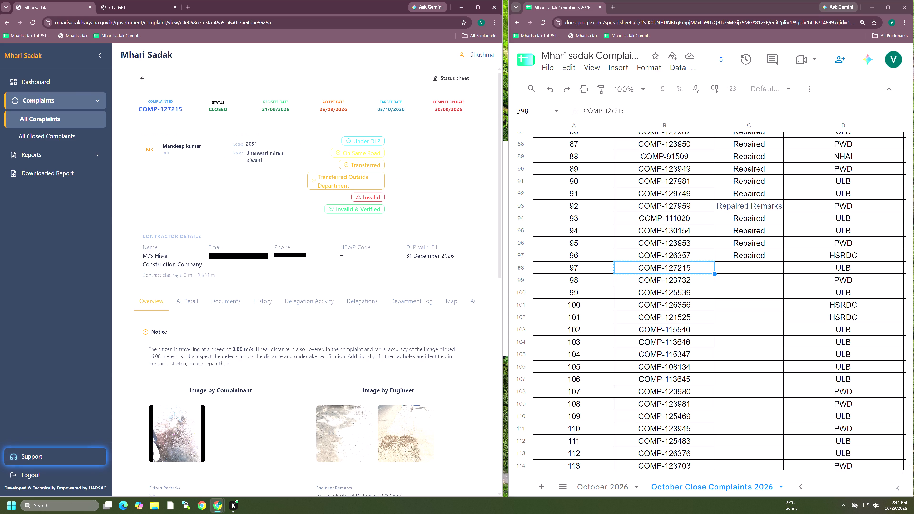
{"action": "scroll", "coordinate": [271, 318], "scroll_direction": "down", "scroll_amount": 11}
{"action": "scroll", "coordinate": [271, 318], "scroll_direction": "up", "scroll_amount": 2}
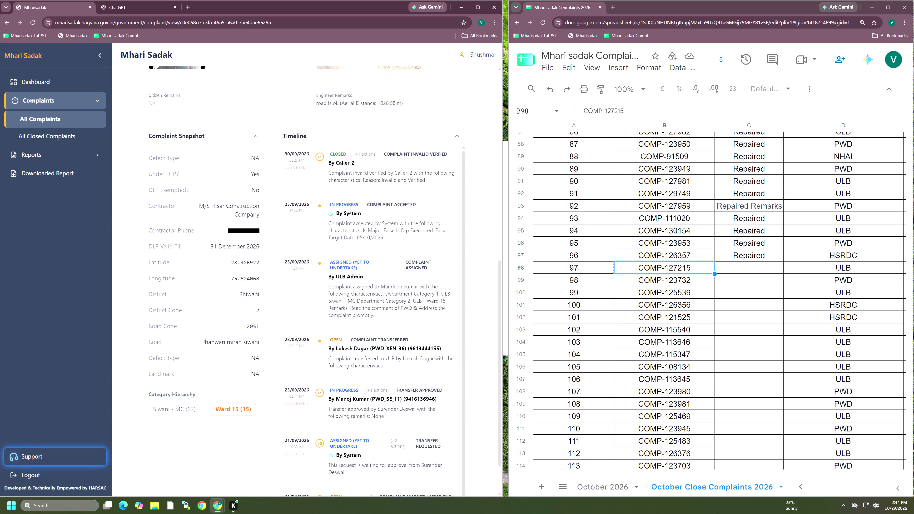
{"action": "scroll", "coordinate": [271, 318], "scroll_direction": "up", "scroll_amount": 14}
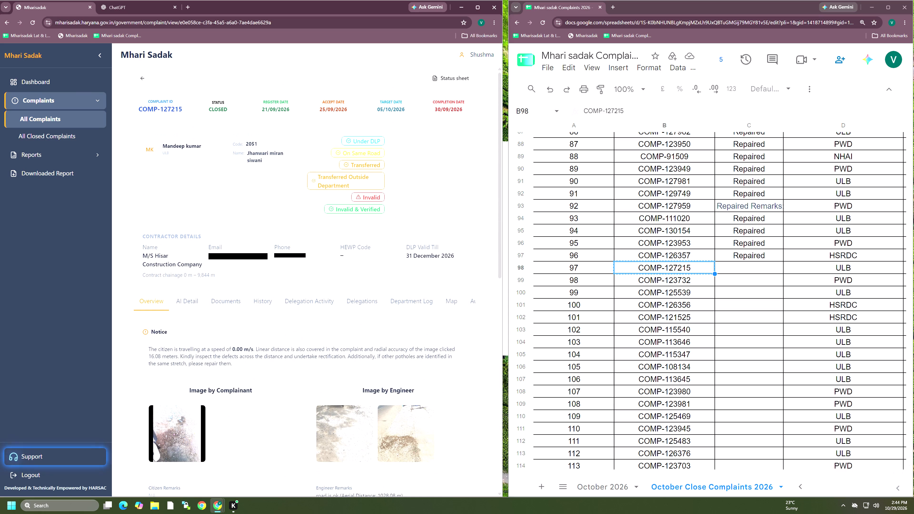
{"action": "left_click", "coordinate": [744, 267]}
{"action": "key", "text": "ctrl+d"}
Find COMP-123732 in the portal, open its details, and fill the Repaired status down into its column C cell.
{"action": "left_click", "coordinate": [684, 280]}
{"action": "key", "text": "ctrl+c"}
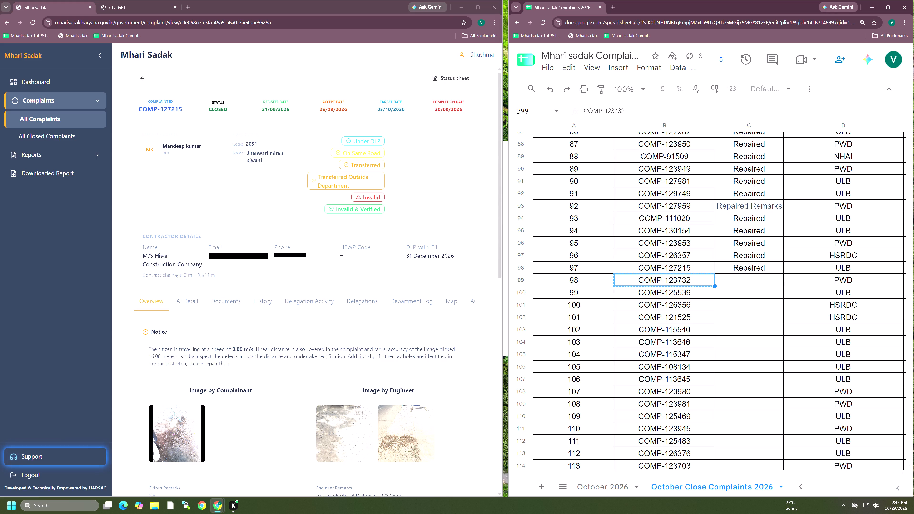
{"action": "left_click", "coordinate": [141, 79]}
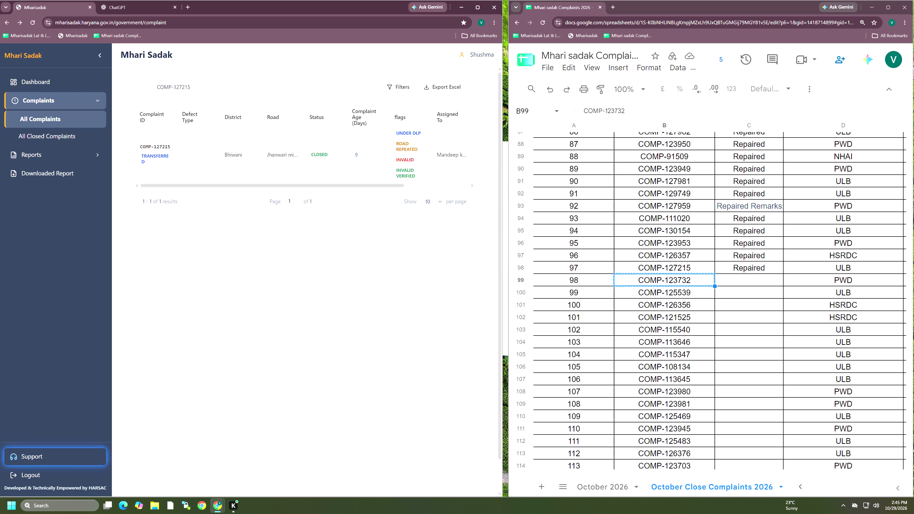
{"action": "left_click_drag", "start_coordinate": [191, 89], "coordinate": [147, 107]}
{"action": "key", "text": "ctrl+v"}
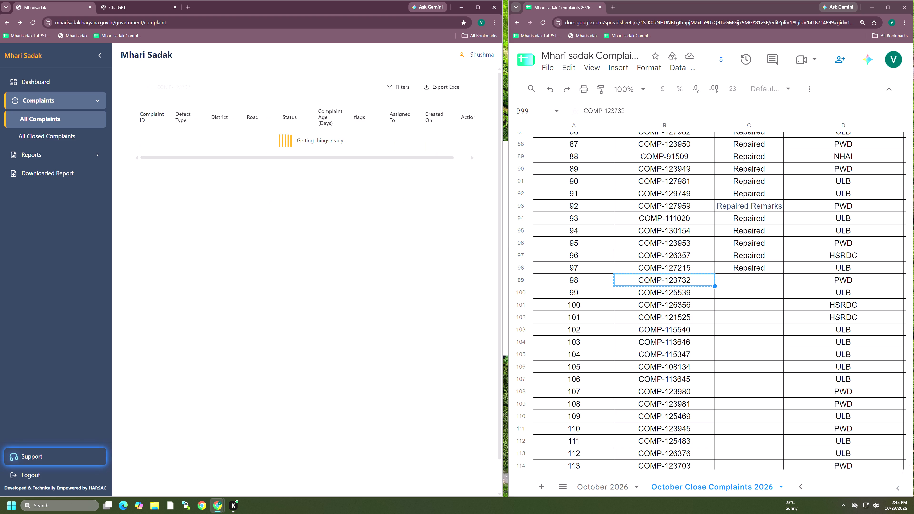
{"action": "left_click", "coordinate": [265, 148]}
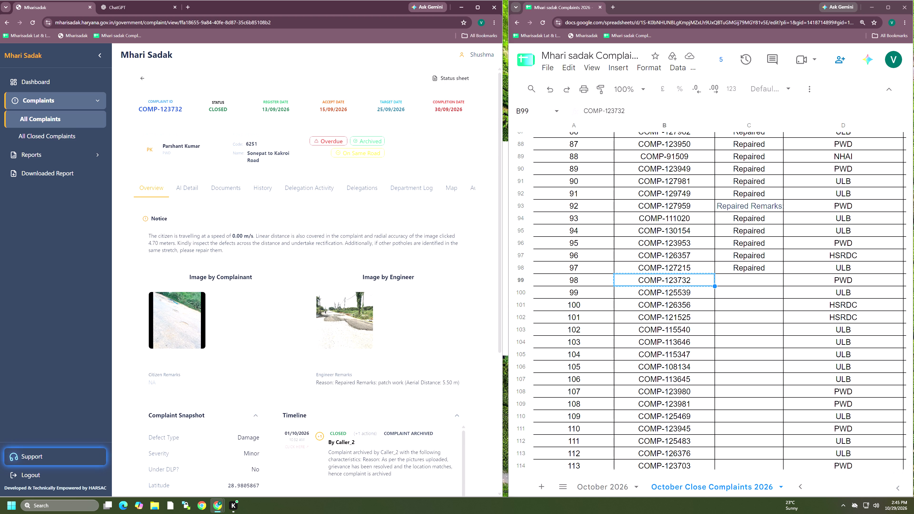
{"action": "left_click", "coordinate": [749, 281]}
{"action": "key", "text": "ctrl+d"}
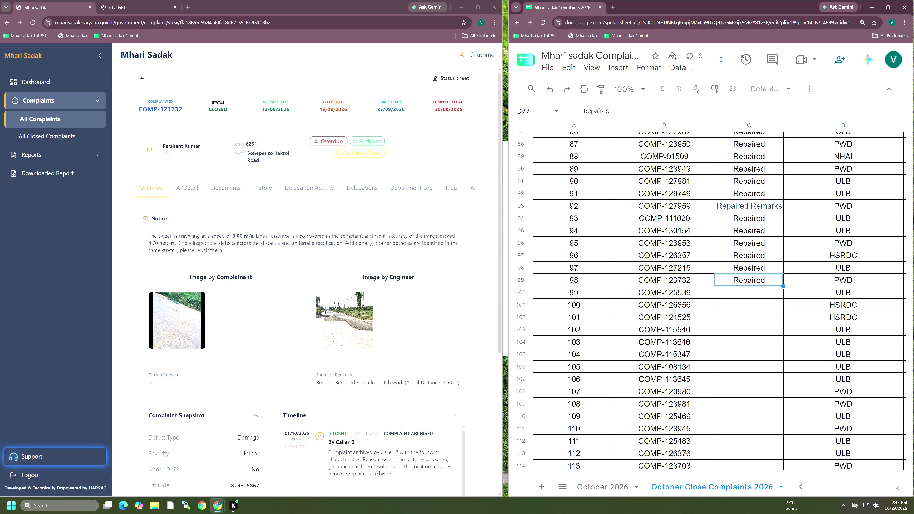
Find COMP-125539 in the portal, open its details, and fill the Repaired status down into its column C cell.
{"action": "left_click", "coordinate": [682, 297]}
{"action": "key", "text": "ctrl+c"}
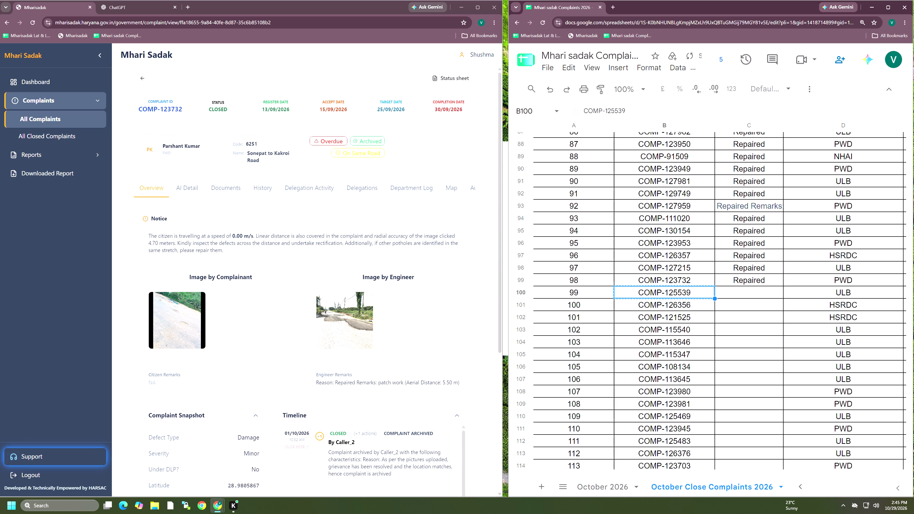
{"action": "left_click", "coordinate": [145, 79]}
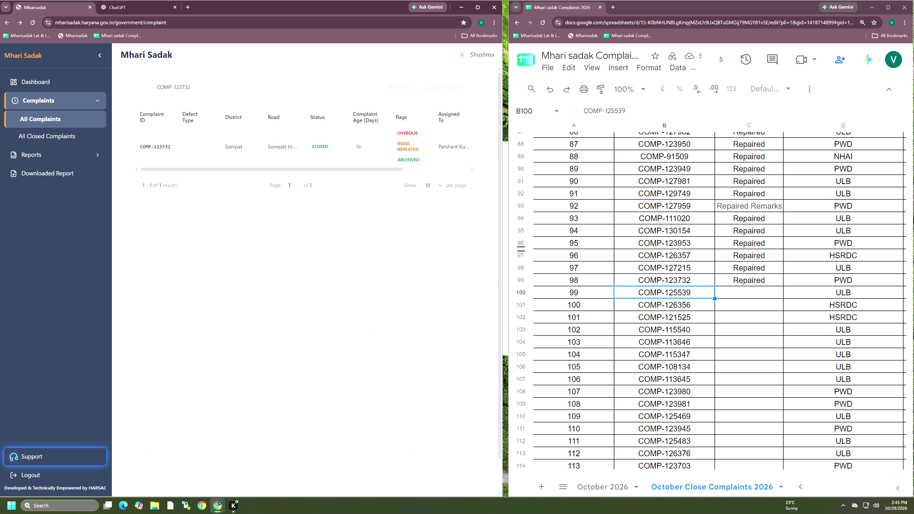
{"action": "left_click_drag", "start_coordinate": [199, 86], "coordinate": [116, 88]}
{"action": "key", "text": "ctrl+v"}
{"action": "scroll", "coordinate": [651, 242], "scroll_direction": "down", "scroll_amount": 3}
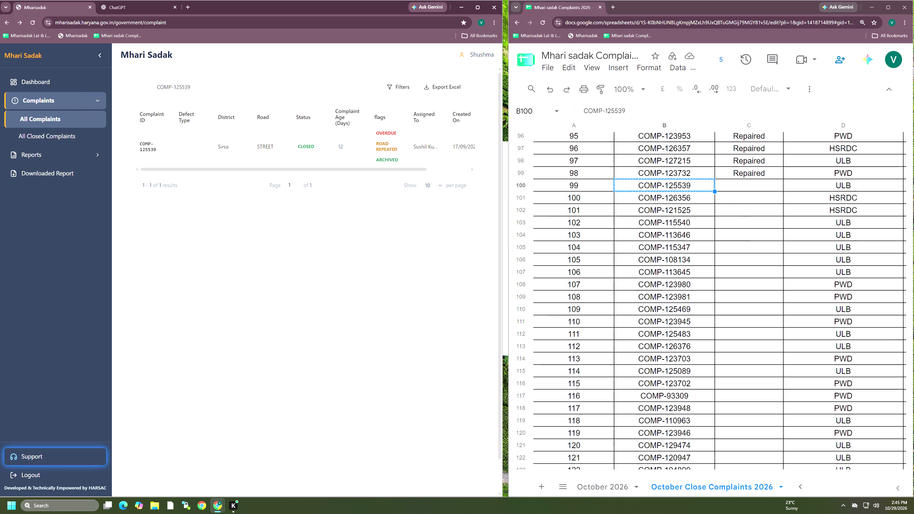
{"action": "left_click", "coordinate": [255, 160]}
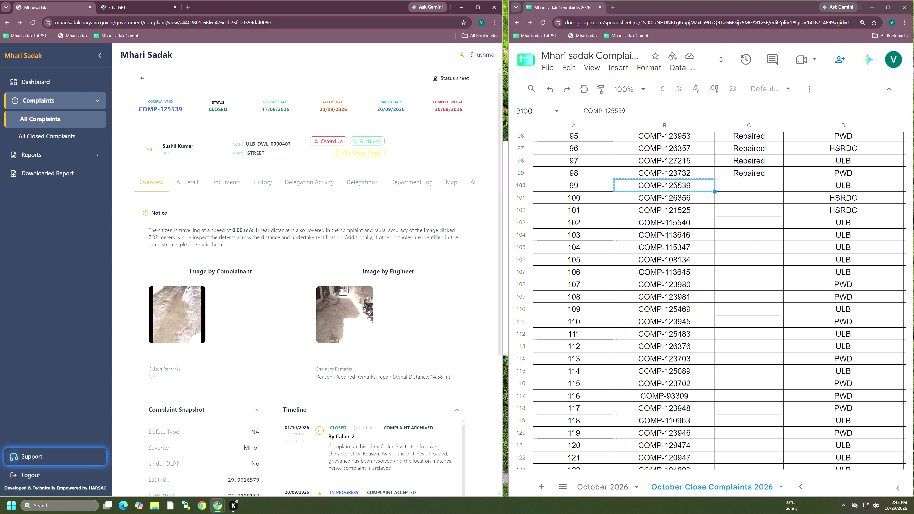
{"action": "left_click", "coordinate": [757, 185]}
{"action": "key", "text": "ctrl+d"}
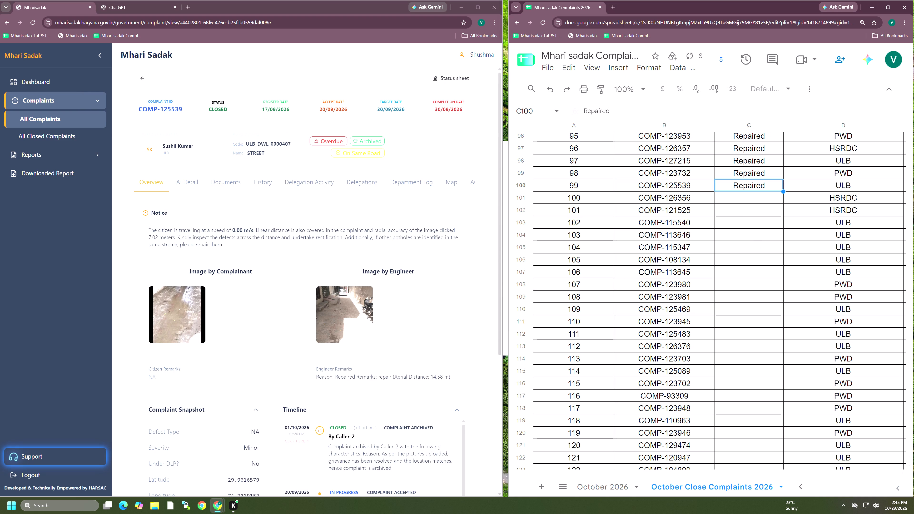
{"action": "left_click", "coordinate": [661, 196]}
{"action": "key", "text": "ctrl+c"}
{"action": "left_click", "coordinate": [144, 75]}
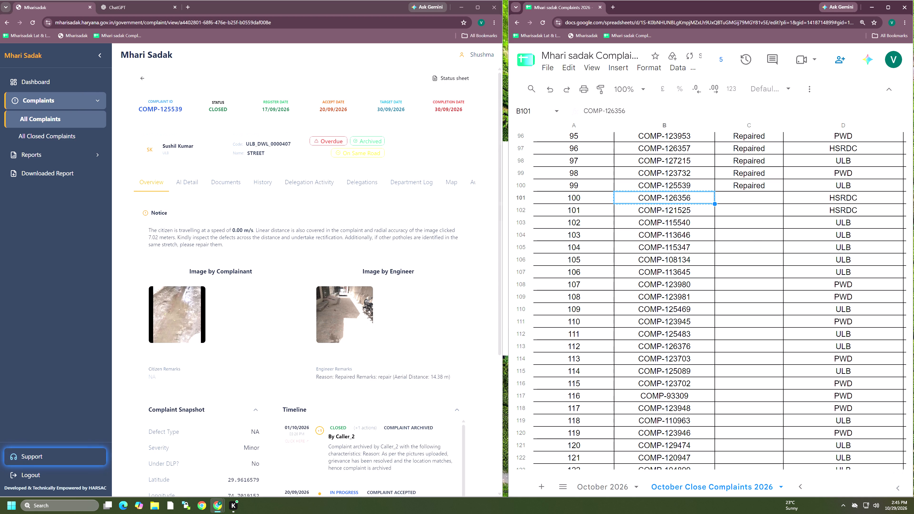
{"action": "left_click_drag", "start_coordinate": [195, 85], "coordinate": [139, 94]}
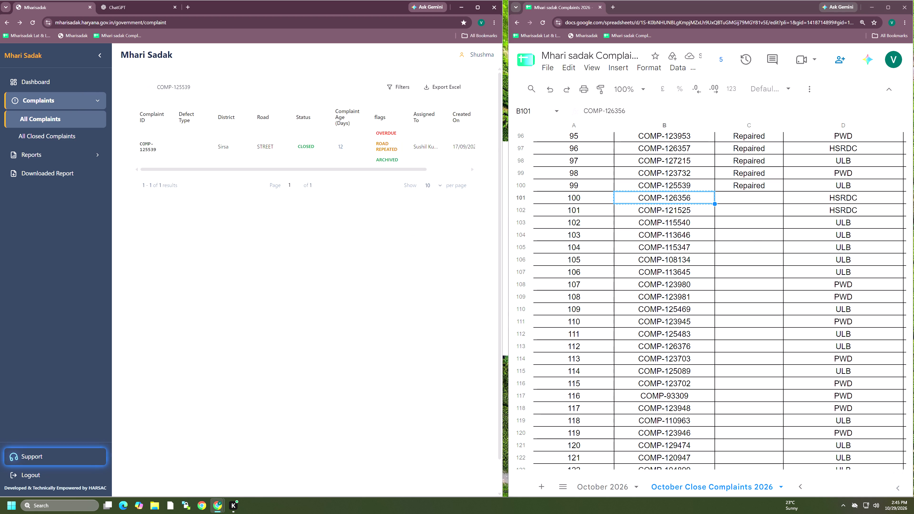
{"action": "key", "text": "ctrl+v"}
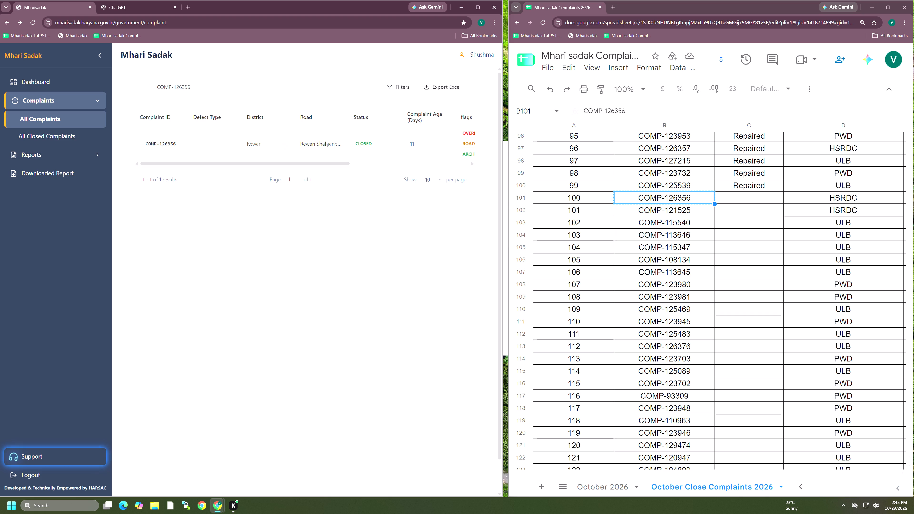
{"action": "left_click", "coordinate": [231, 148]}
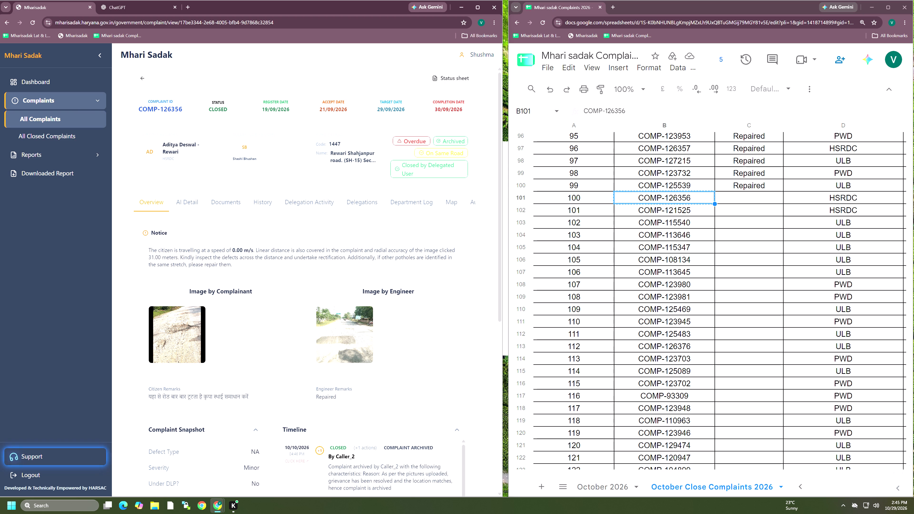
{"action": "left_click", "coordinate": [173, 337]}
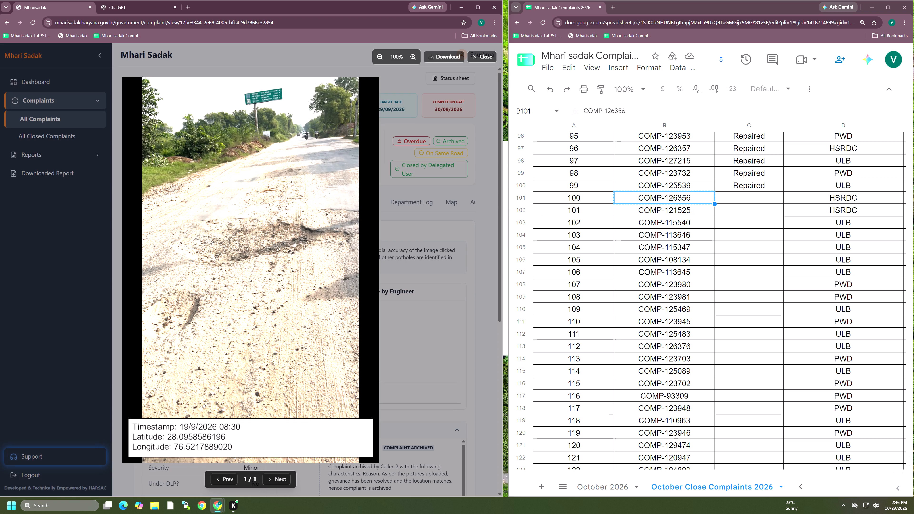
{"action": "left_click", "coordinate": [447, 280]}
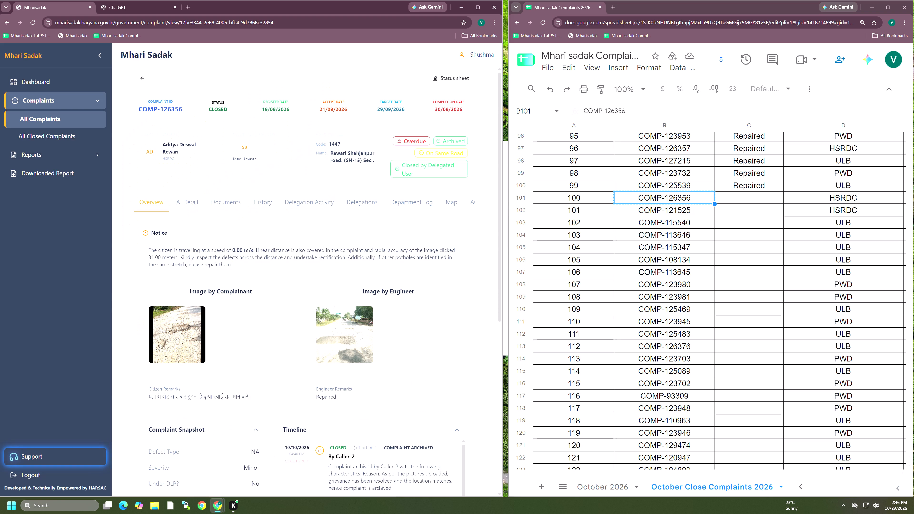
{"action": "left_click", "coordinate": [744, 195]}
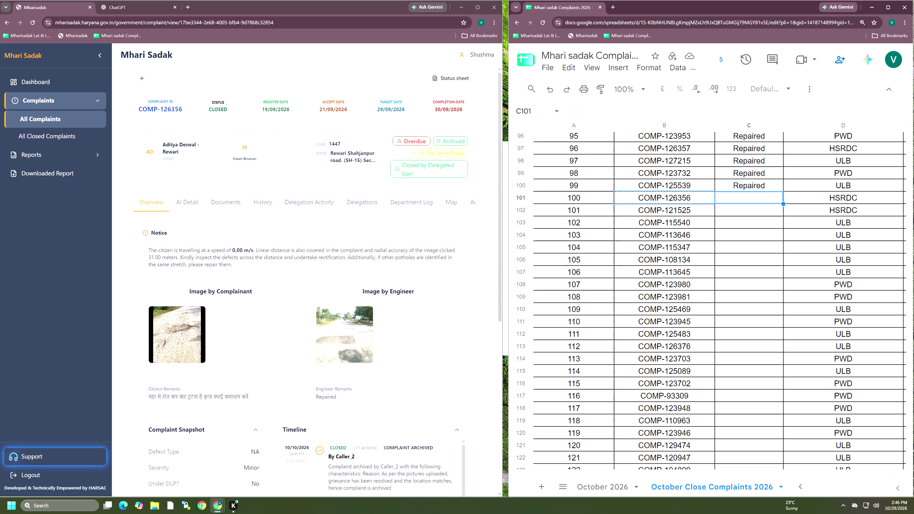
{"action": "key", "text": "ctrl+d"}
Find COMP-121525 in the portal, open its details, and fill the Repaired status down into its column C cell.
{"action": "left_click", "coordinate": [693, 210]}
{"action": "key", "text": "ctrl+c"}
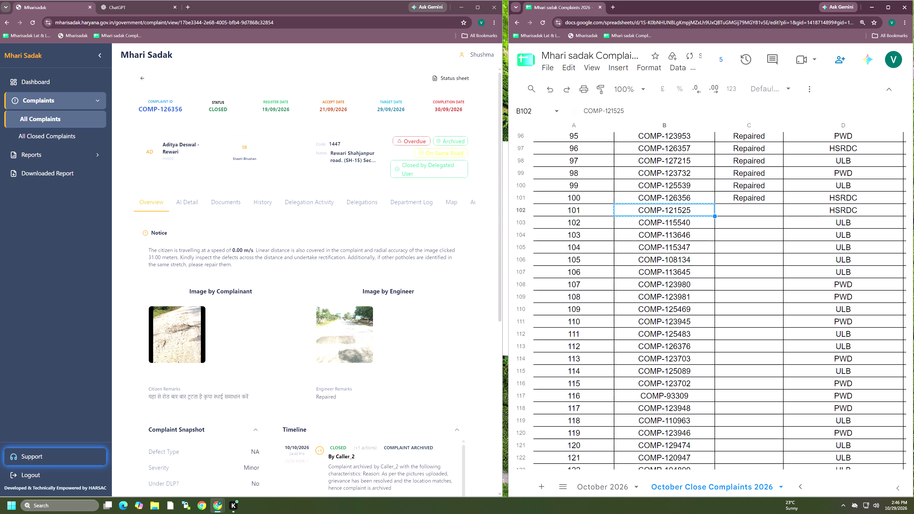
{"action": "left_click", "coordinate": [143, 79]}
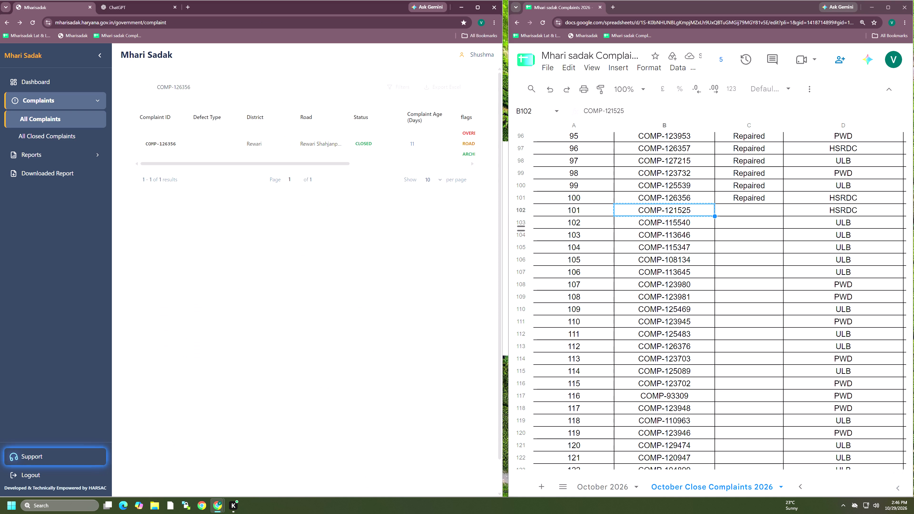
{"action": "left_click_drag", "start_coordinate": [196, 85], "coordinate": [121, 99]}
{"action": "key", "text": "ctrl+v"}
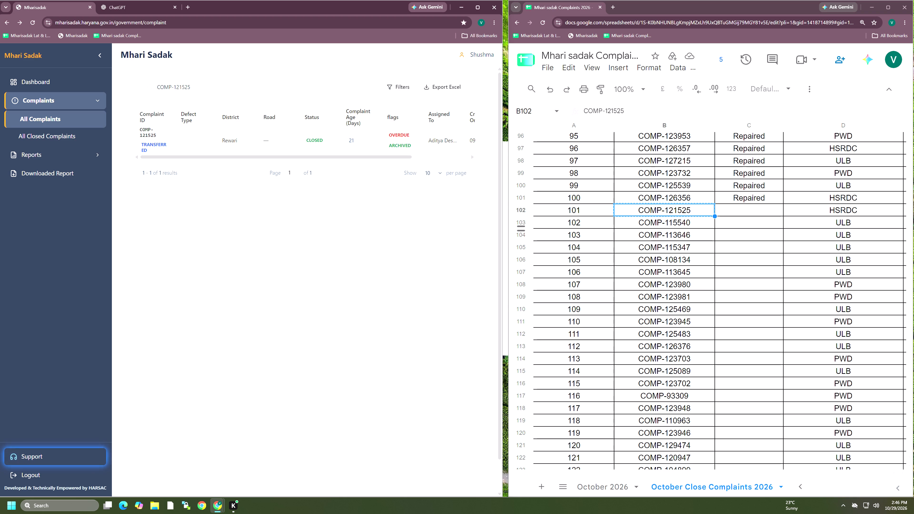
{"action": "left_click", "coordinate": [253, 148]}
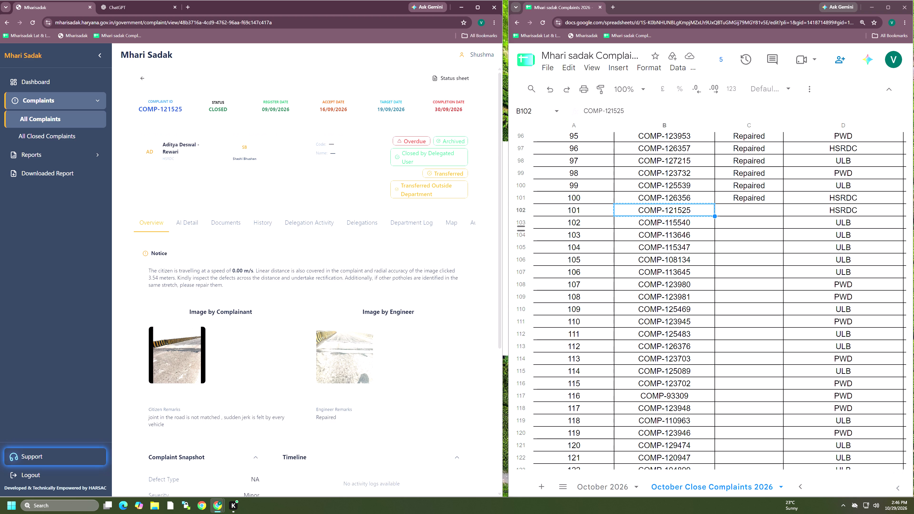
{"action": "left_click", "coordinate": [686, 227]}
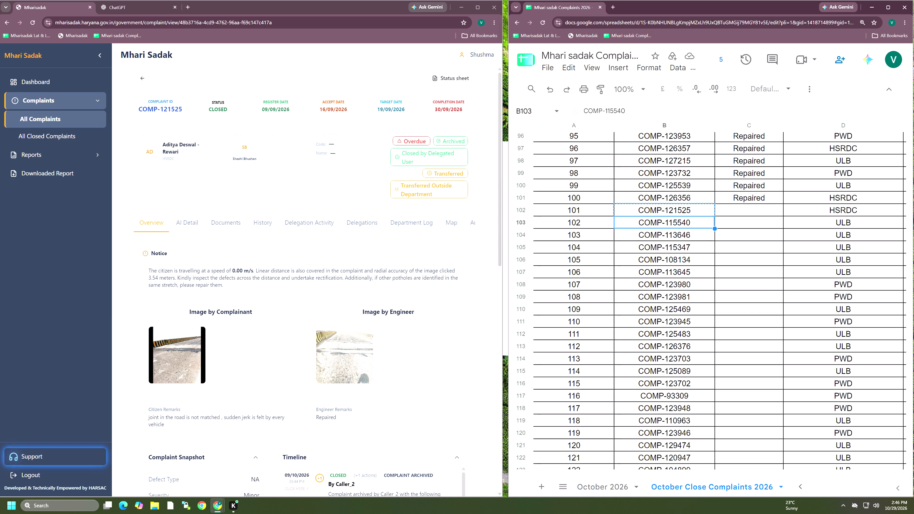
{"action": "left_click", "coordinate": [761, 210]}
{"action": "key", "text": "ctrl+d"}
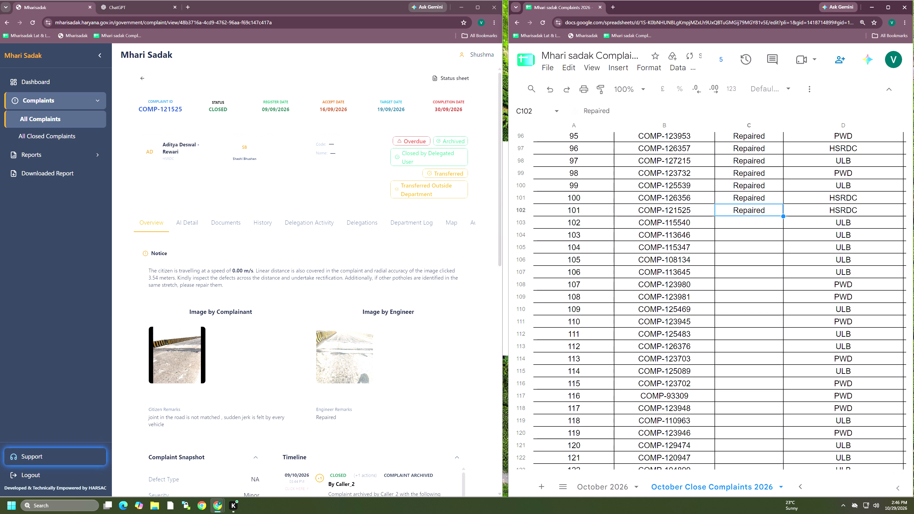
{"action": "left_click", "coordinate": [688, 226]}
{"action": "key", "text": "ctrl+c"}
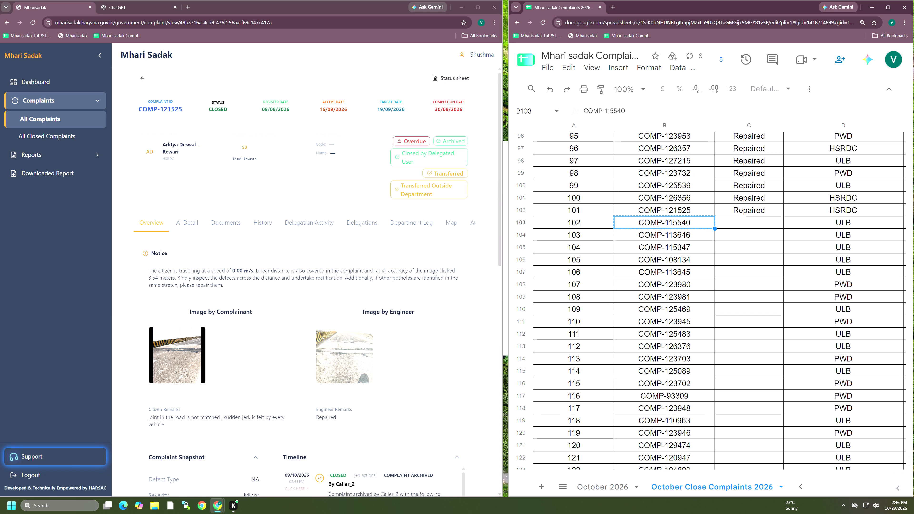
{"action": "left_click", "coordinate": [144, 79]}
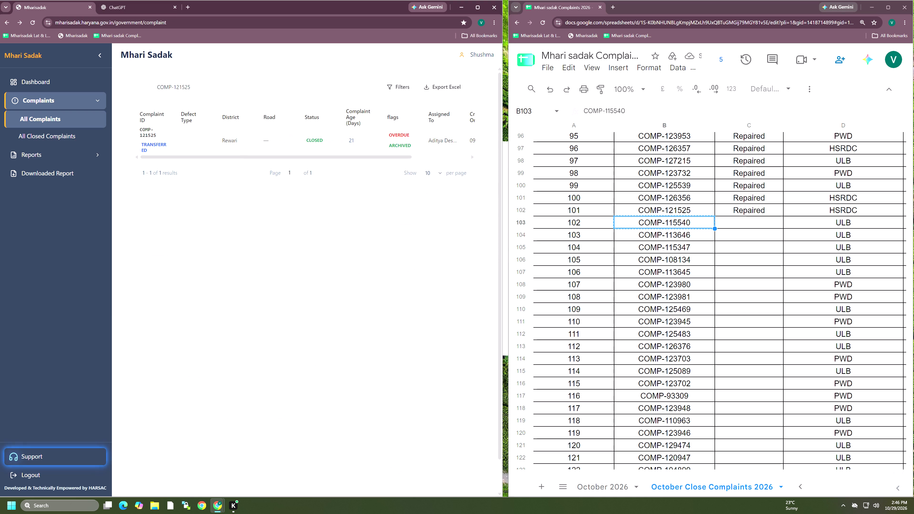
{"action": "left_click_drag", "start_coordinate": [193, 86], "coordinate": [156, 101]}
{"action": "key", "text": "ctrl+v"}
{"action": "left_click", "coordinate": [258, 144]}
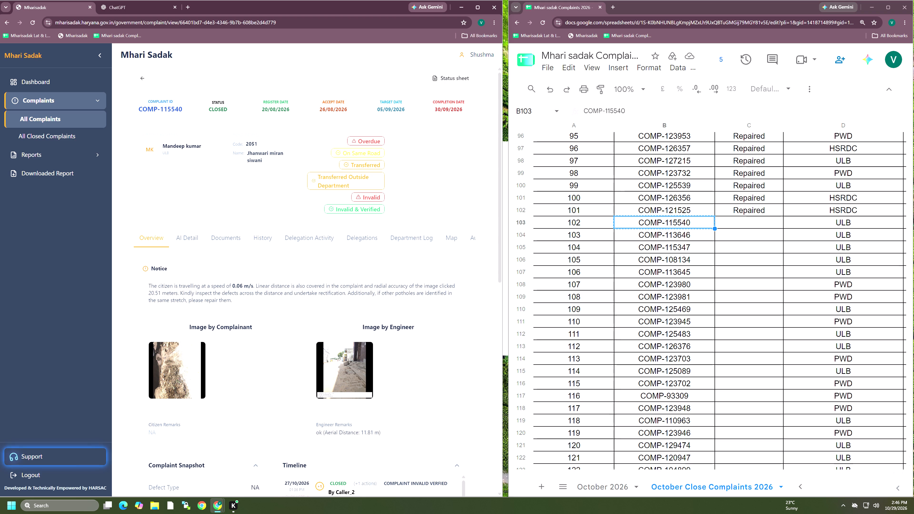
{"action": "left_click_drag", "start_coordinate": [316, 432], "coordinate": [394, 439]}
{"action": "key", "text": "ctrl+c"}
{"action": "left_click", "coordinate": [726, 225]}
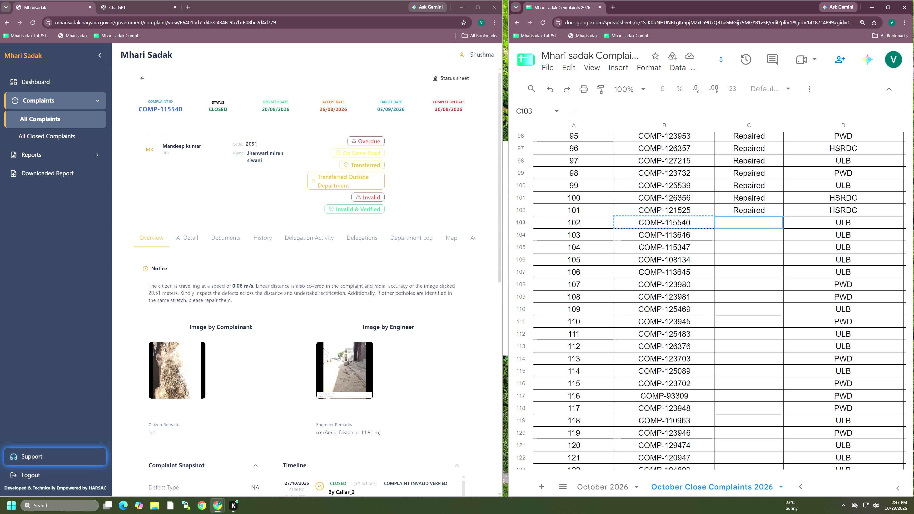
{"action": "key", "text": "ctrl+v"}
{"action": "left_click", "coordinate": [693, 234]}
{"action": "key", "text": "ctrl+c"}
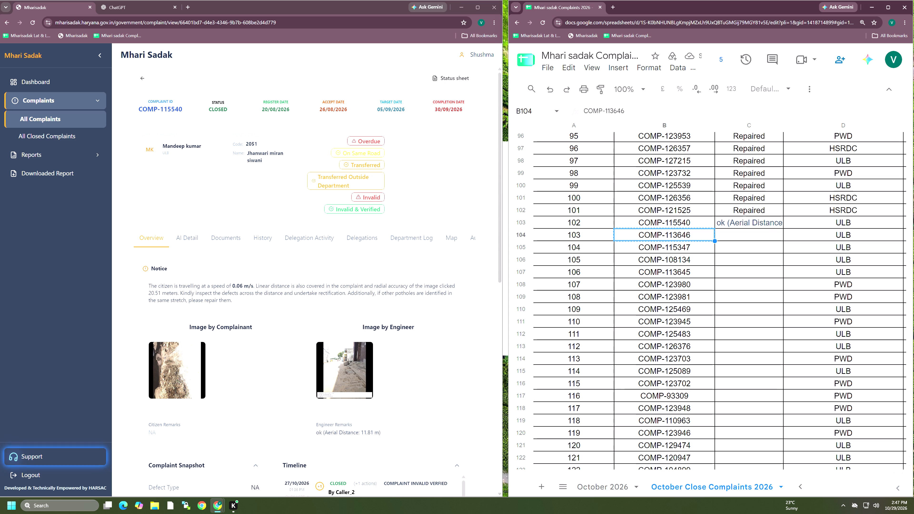
{"action": "left_click", "coordinate": [142, 78]}
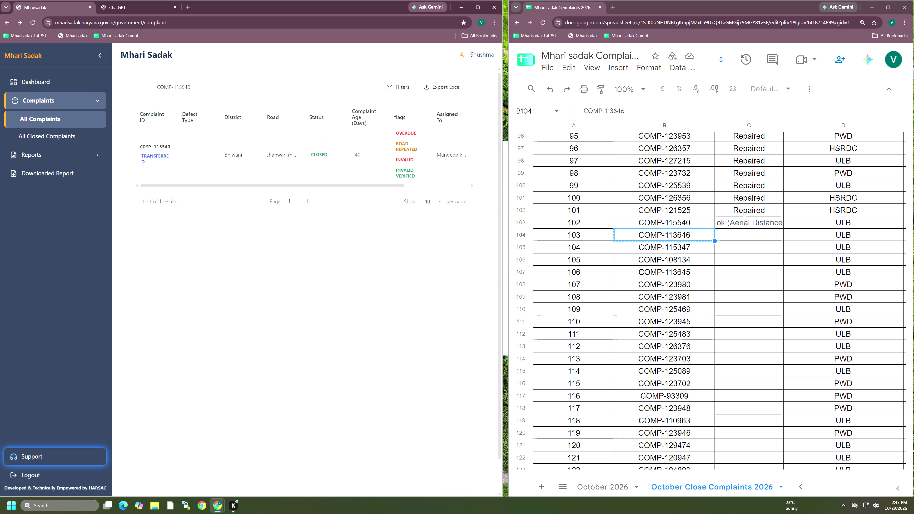
{"action": "left_click_drag", "start_coordinate": [197, 88], "coordinate": [118, 121]}
{"action": "key", "text": "ctrl+v"}
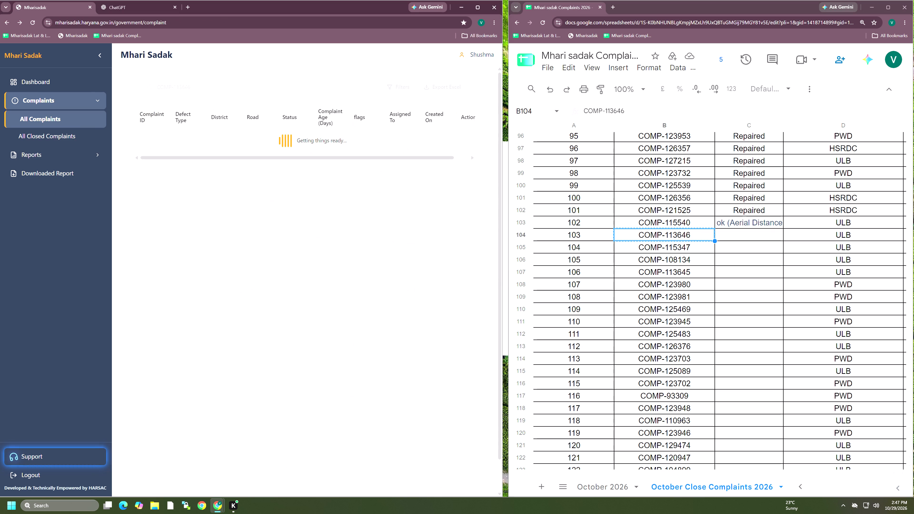
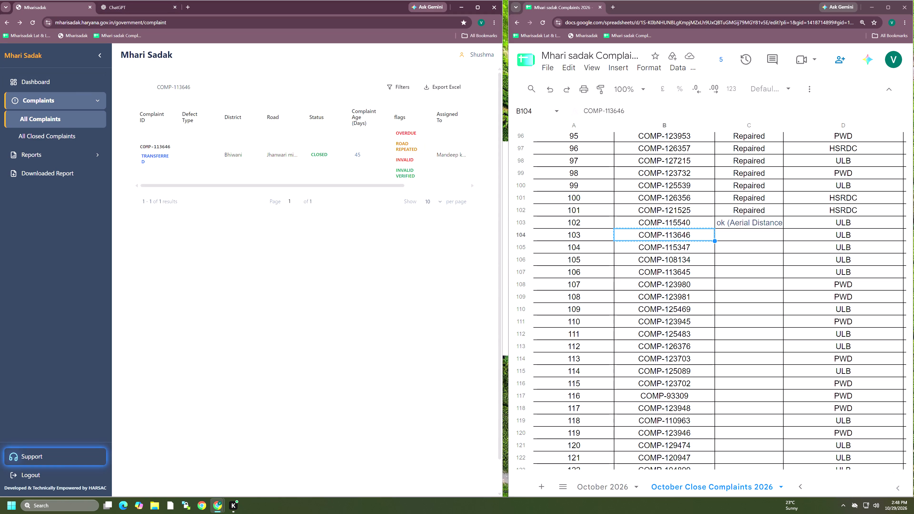
{"action": "left_click", "coordinate": [251, 163]}
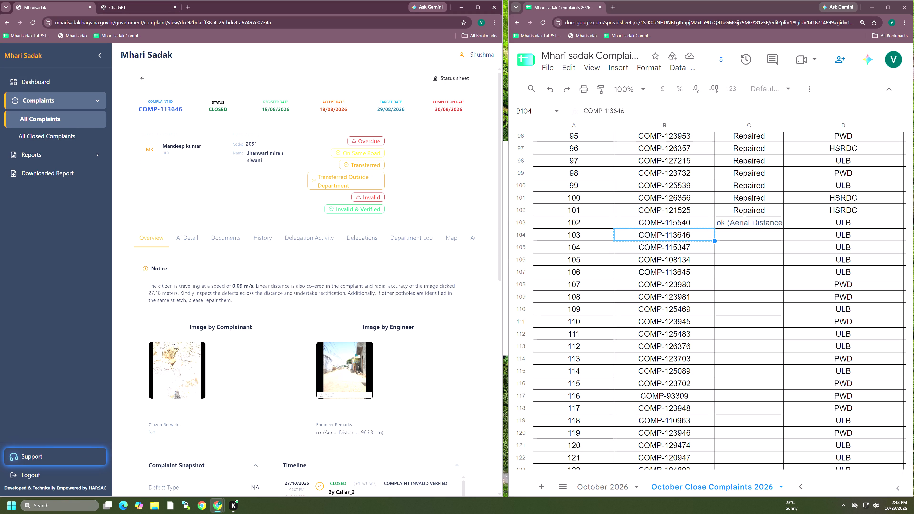
{"action": "left_click", "coordinate": [737, 234]}
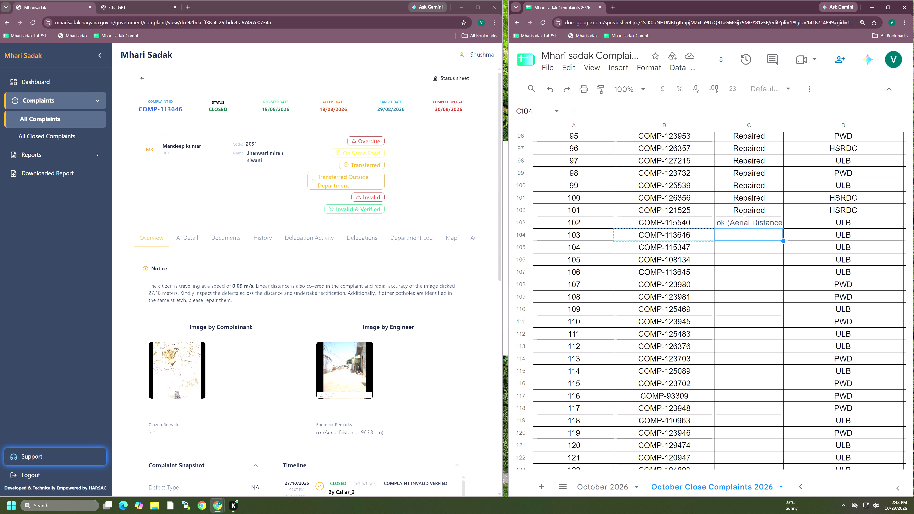
{"action": "key", "text": "ctrl+d"}
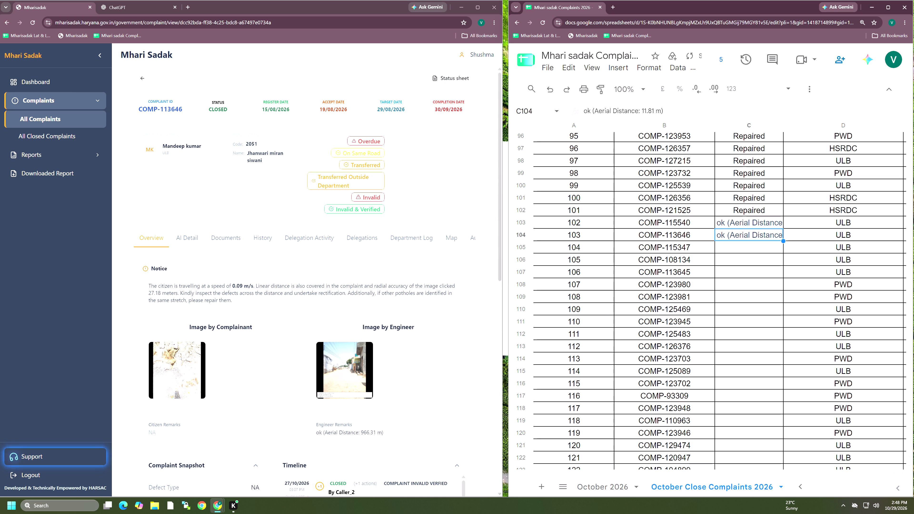
{"action": "left_click", "coordinate": [696, 244]}
{"action": "right_click", "coordinate": [696, 244]}
{"action": "left_click", "coordinate": [724, 117]}
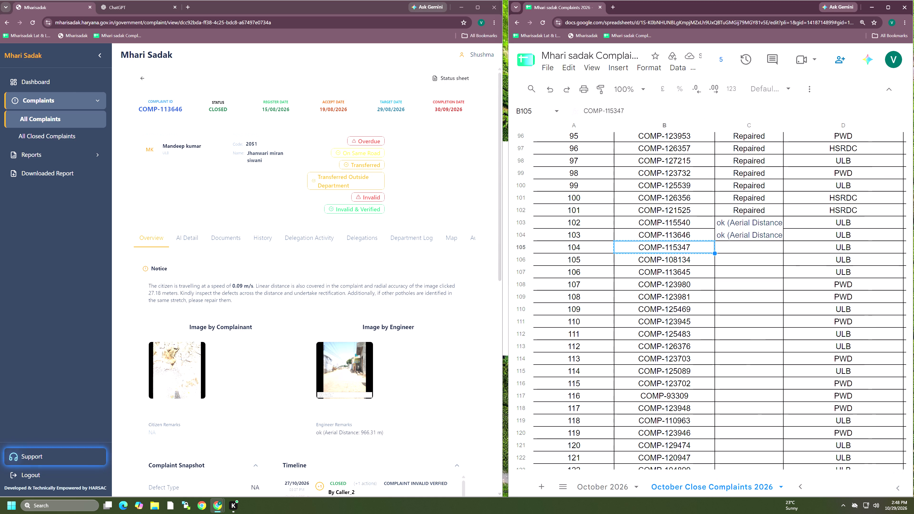
{"action": "left_click", "coordinate": [141, 78]}
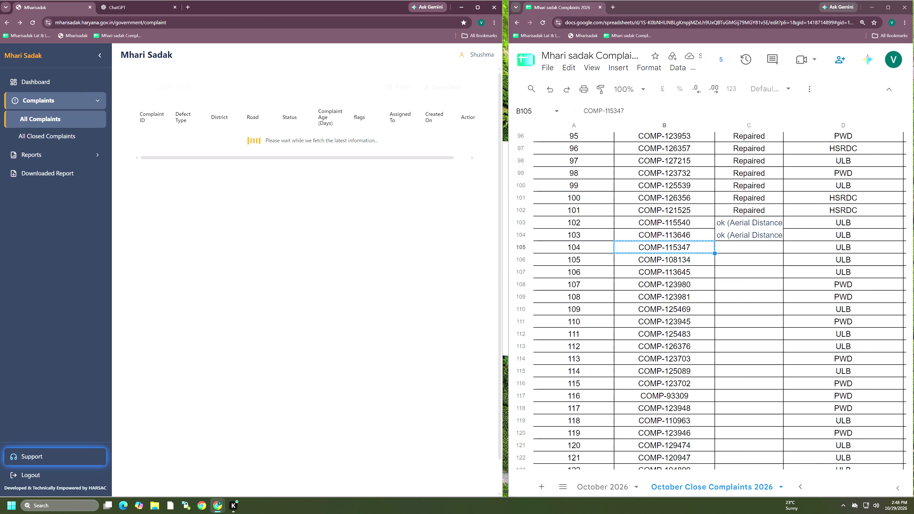
{"action": "left_click_drag", "start_coordinate": [192, 88], "coordinate": [139, 99]}
{"action": "right_click", "coordinate": [201, 89]}
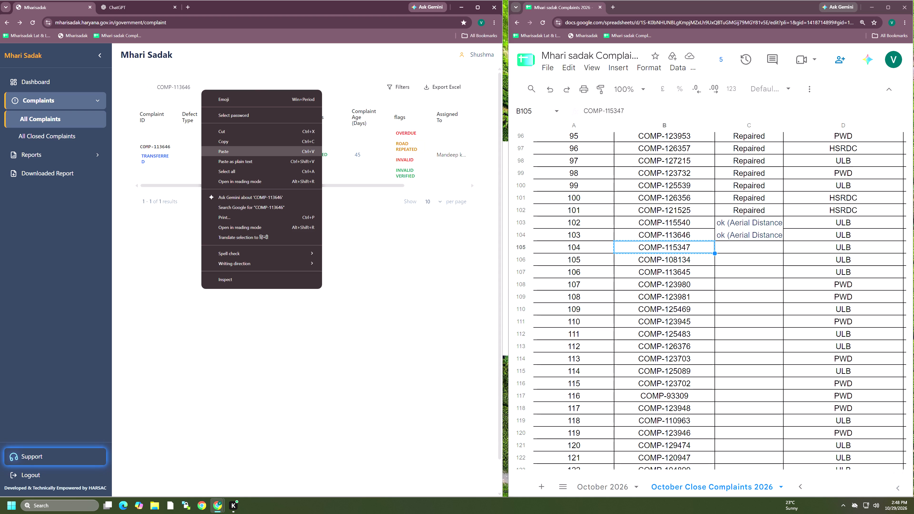
{"action": "left_click", "coordinate": [223, 149]}
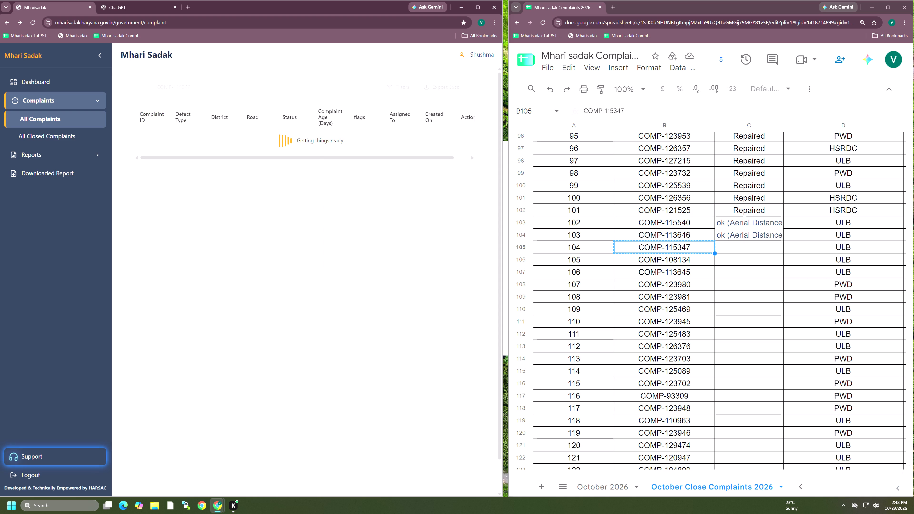
{"action": "left_click", "coordinate": [265, 141]}
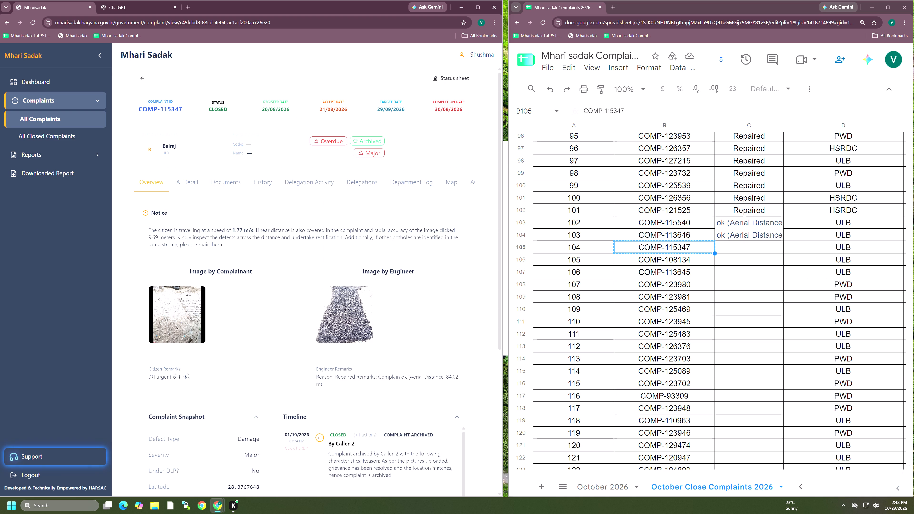
{"action": "left_click", "coordinate": [736, 208]}
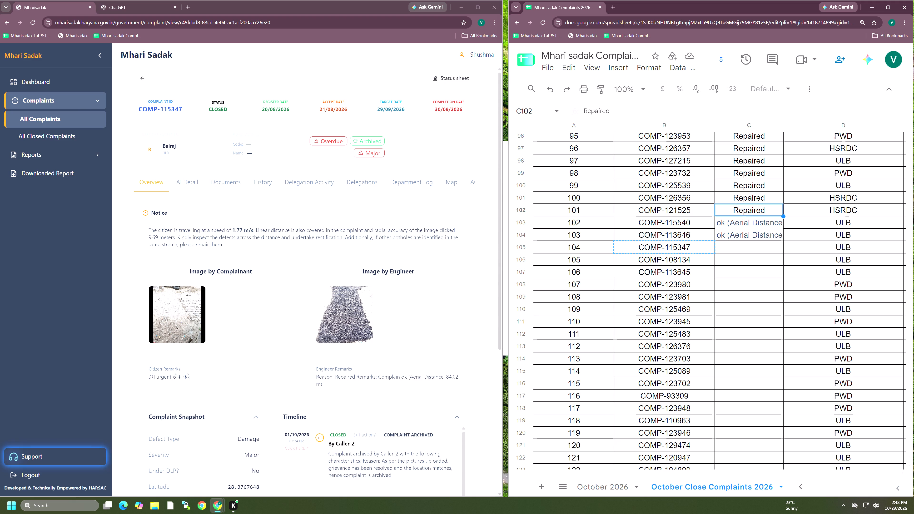
{"action": "key", "text": "ctrl+c"}
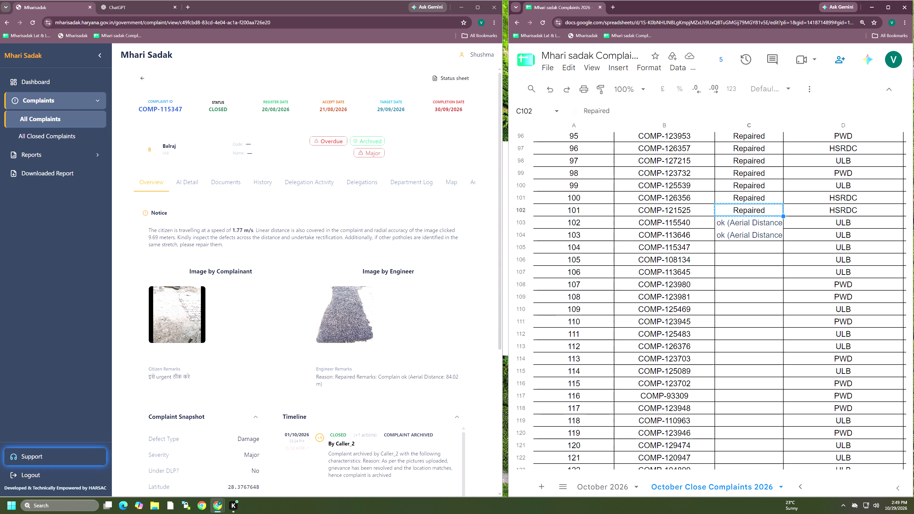
{"action": "left_click", "coordinate": [732, 245]}
{"action": "key", "text": "ctrl+v"}
{"action": "left_click", "coordinate": [680, 255]}
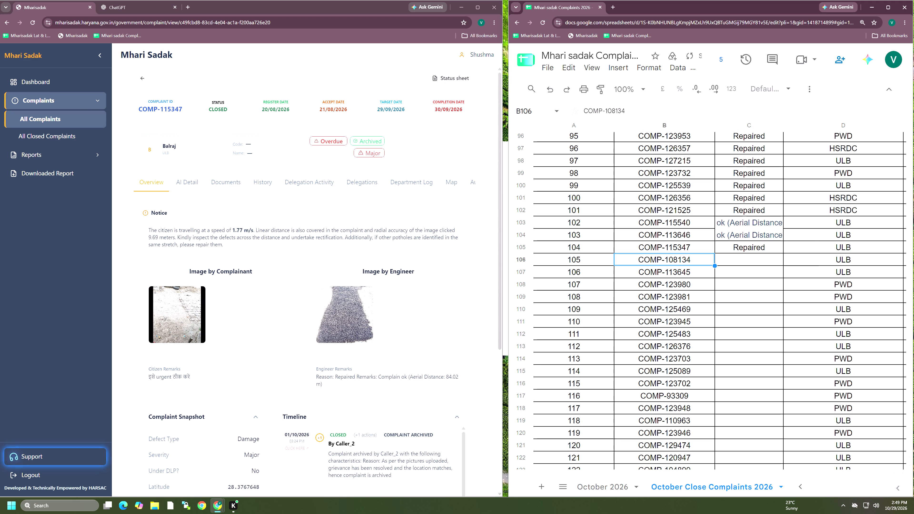
{"action": "key", "text": "ctrl+c"}
{"action": "left_click", "coordinate": [144, 77]}
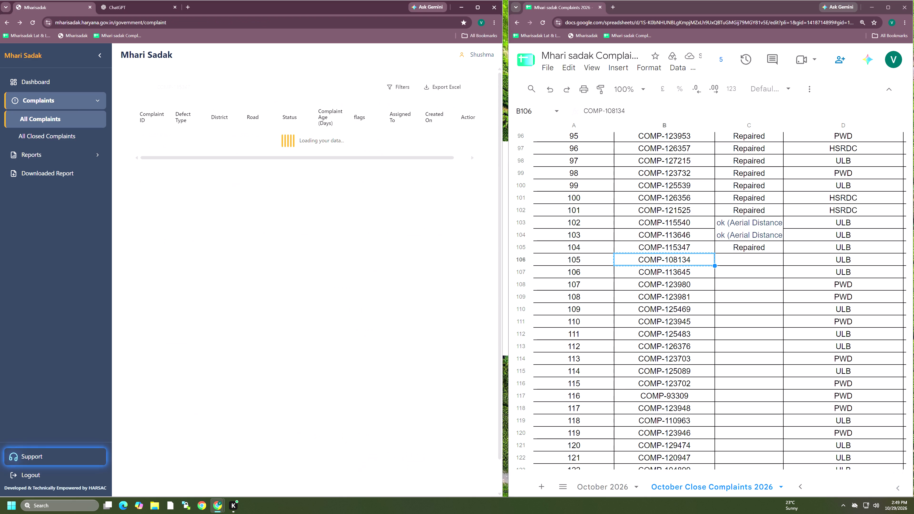
{"action": "left_click_drag", "start_coordinate": [196, 88], "coordinate": [142, 108]}
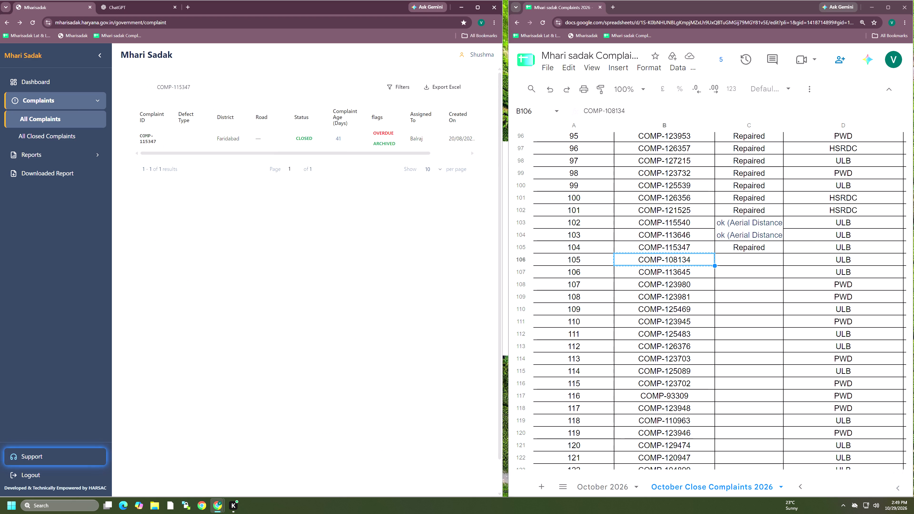
{"action": "key", "text": "ctrl+v"}
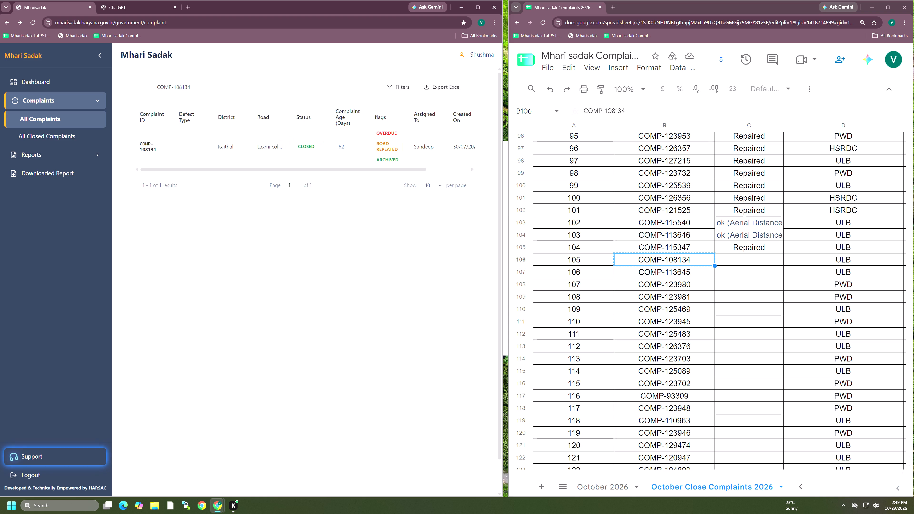
{"action": "left_click", "coordinate": [246, 153]}
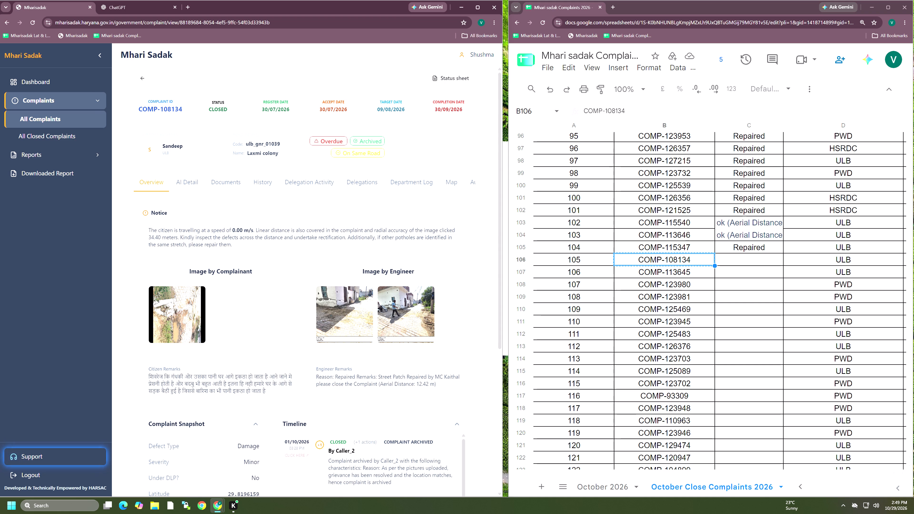
{"action": "left_click", "coordinate": [740, 260]}
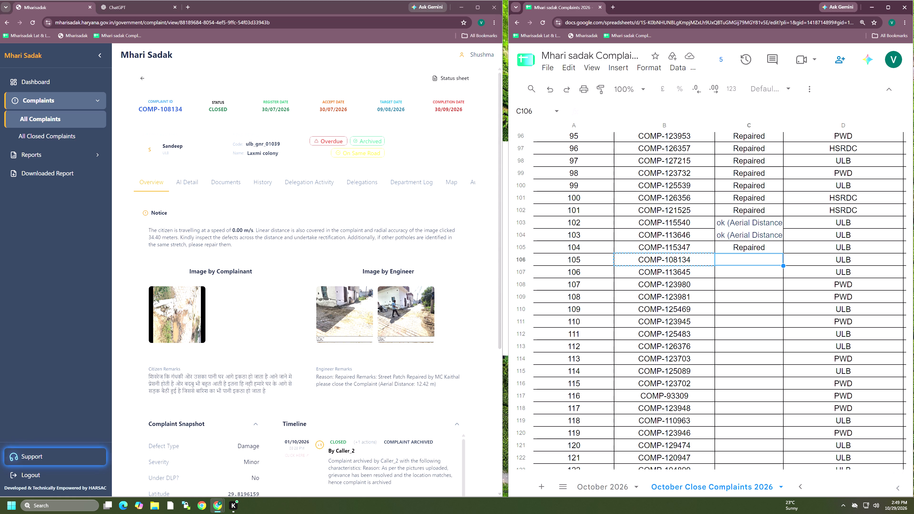
{"action": "key", "text": "ctrl+d"}
Find COMP-113645 in the portal, open its details, and fill the Repaired status down into its column C cell.
{"action": "left_click", "coordinate": [700, 274]}
{"action": "key", "text": "ctrl+c"}
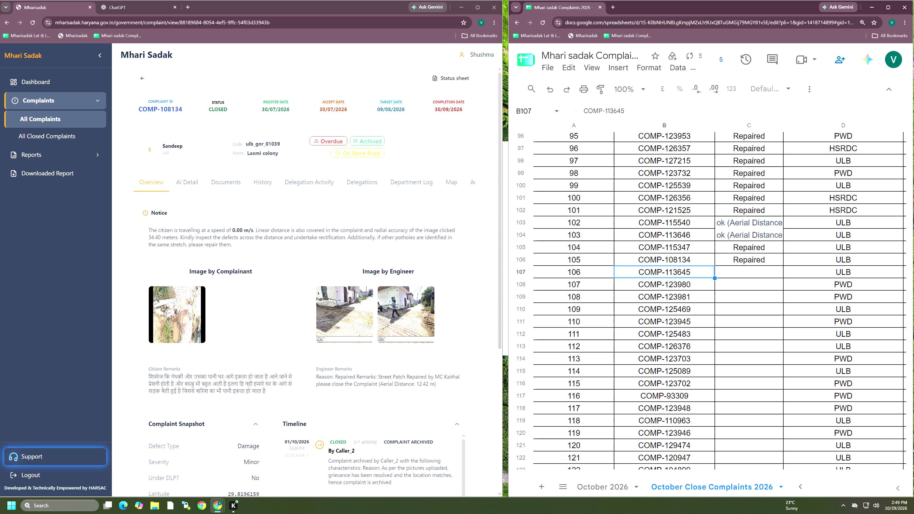
{"action": "left_click", "coordinate": [138, 77]}
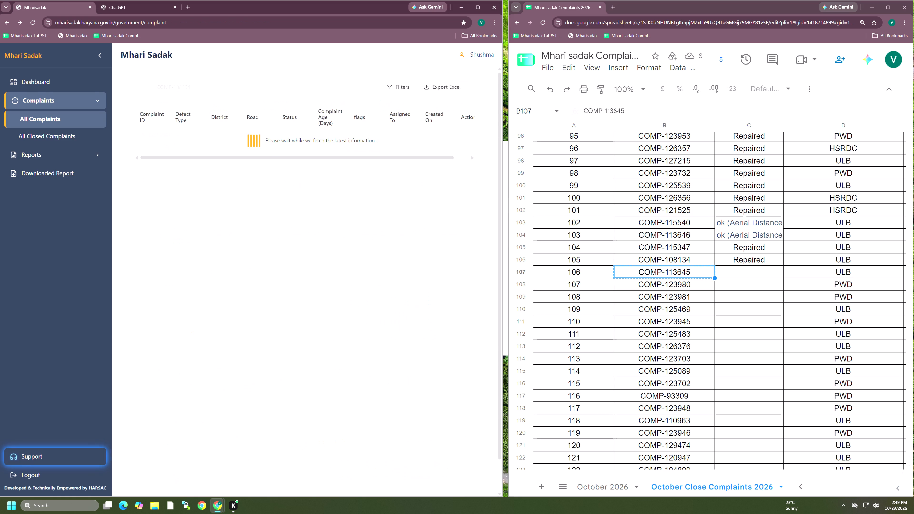
{"action": "left_click_drag", "start_coordinate": [192, 88], "coordinate": [126, 97]}
{"action": "key", "text": "ctrl+v"}
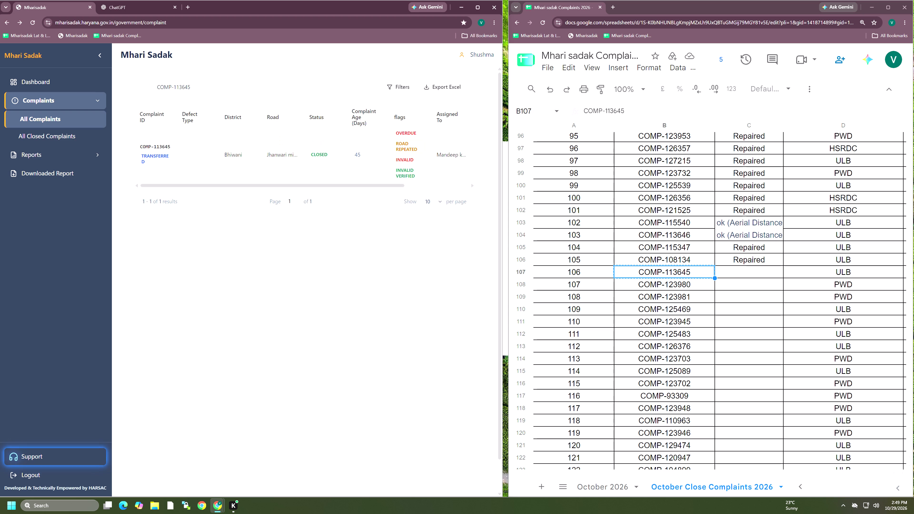
{"action": "left_click", "coordinate": [303, 137]}
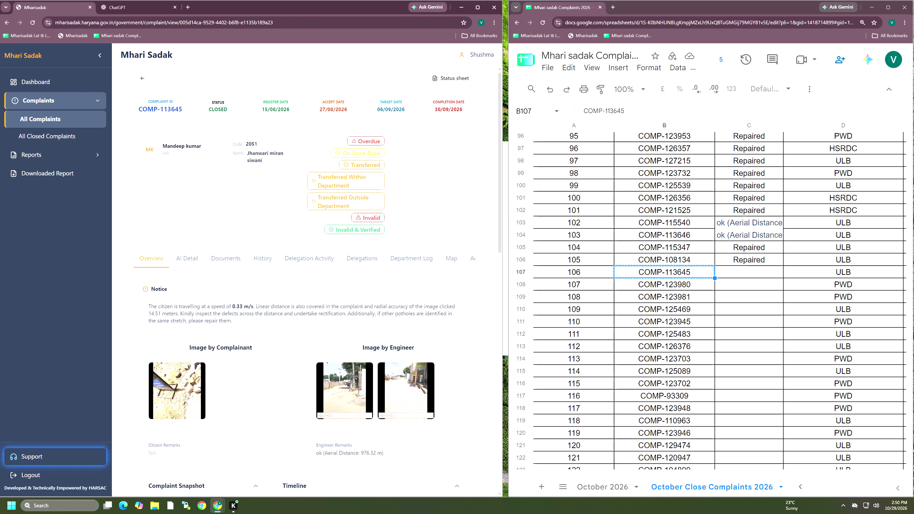
{"action": "left_click", "coordinate": [740, 270]}
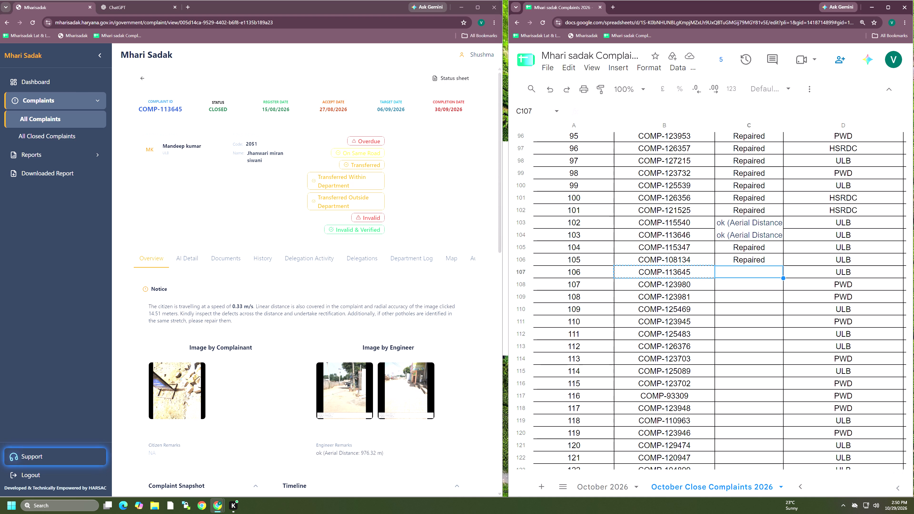
{"action": "key", "text": "ctrl+d"}
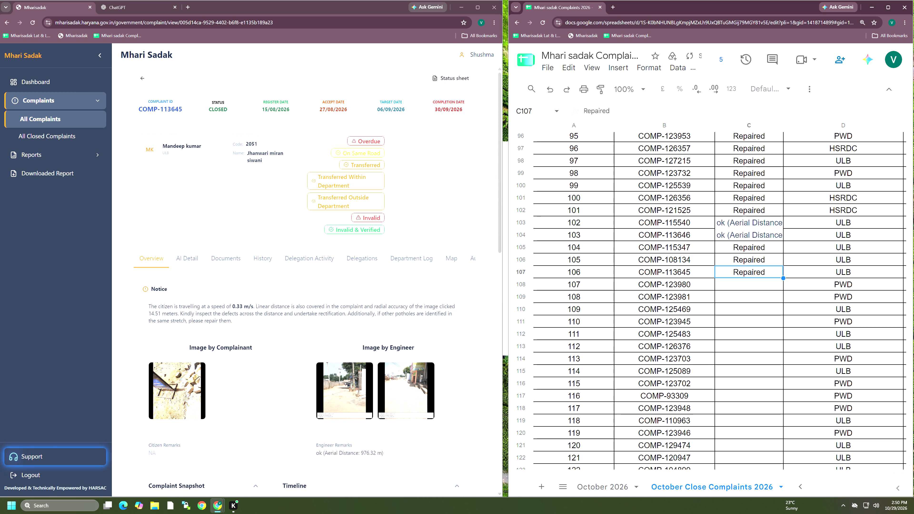
{"action": "left_click", "coordinate": [680, 286]}
{"action": "key", "text": "ctrl+c"}
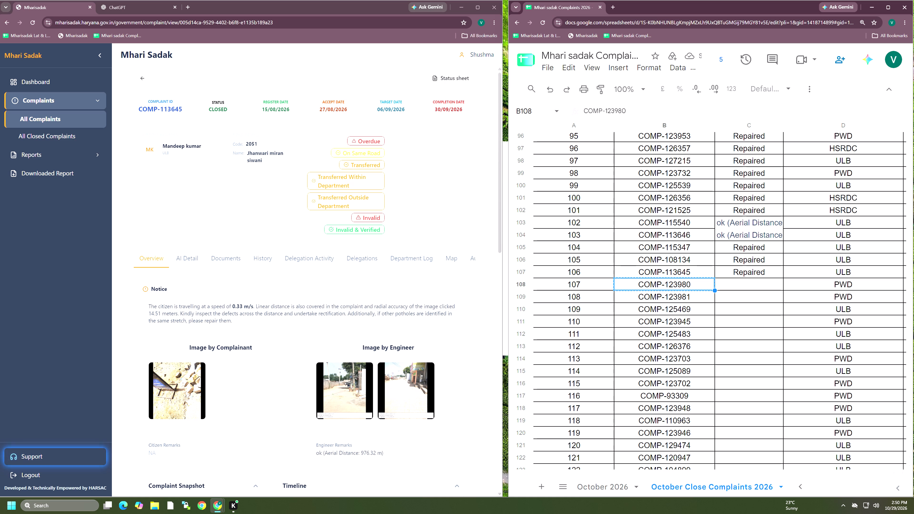
{"action": "left_click", "coordinate": [141, 78]}
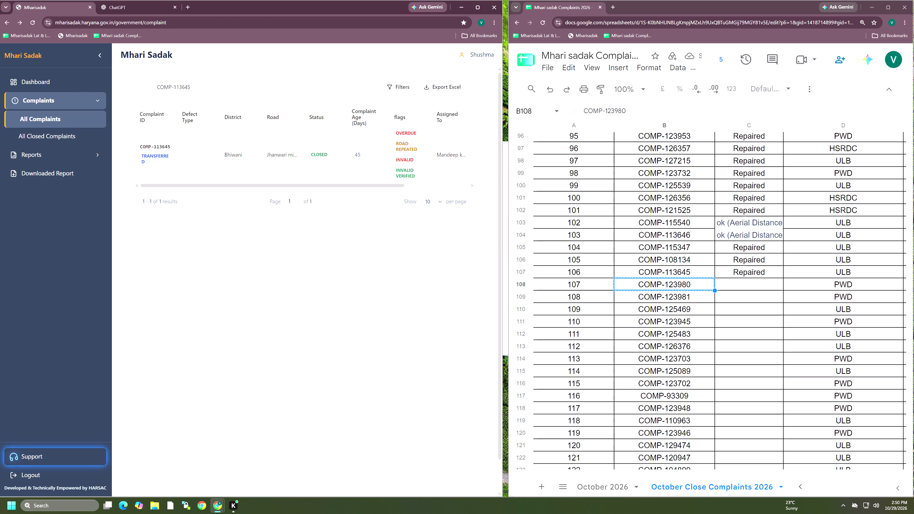
{"action": "left_click_drag", "start_coordinate": [194, 87], "coordinate": [141, 101]}
{"action": "key", "text": "ctrl+v"}
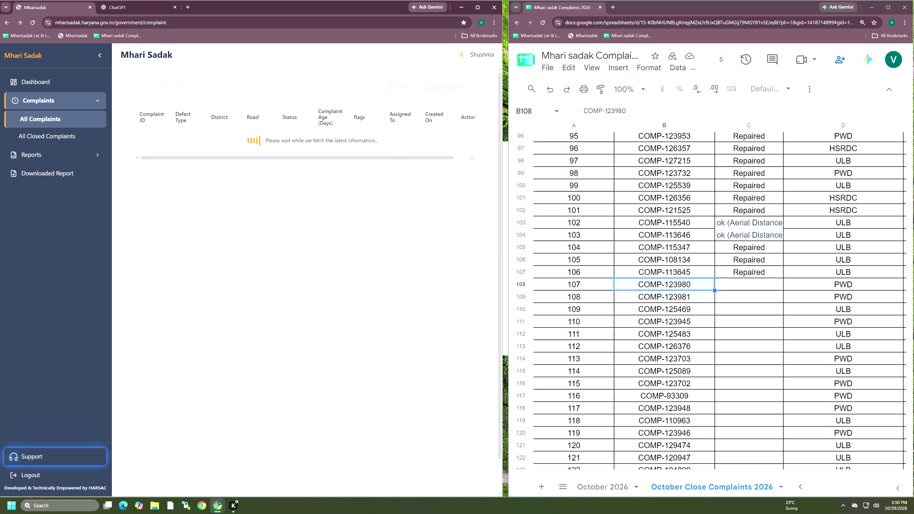
{"action": "left_click", "coordinate": [222, 154]}
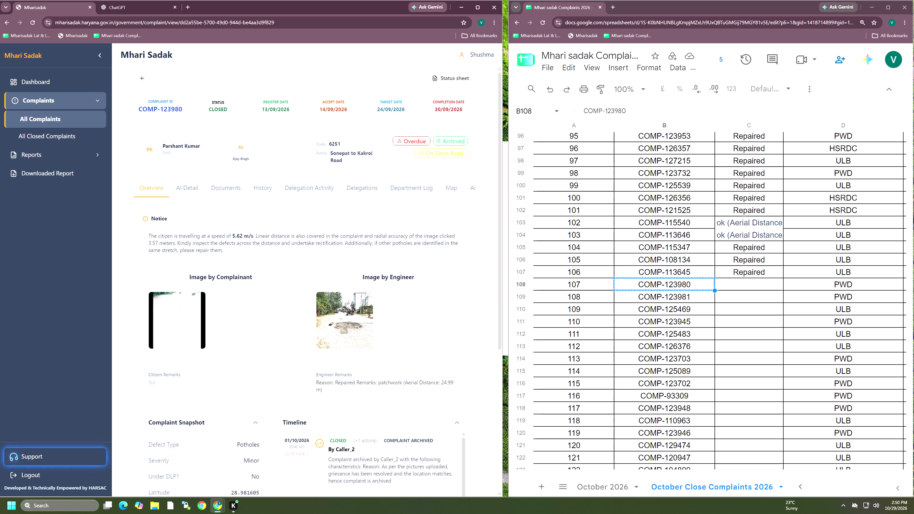
{"action": "left_click", "coordinate": [738, 282]}
{"action": "key", "text": "ctrl+d"}
{"action": "left_click", "coordinate": [686, 296], "text": "ctrl"}
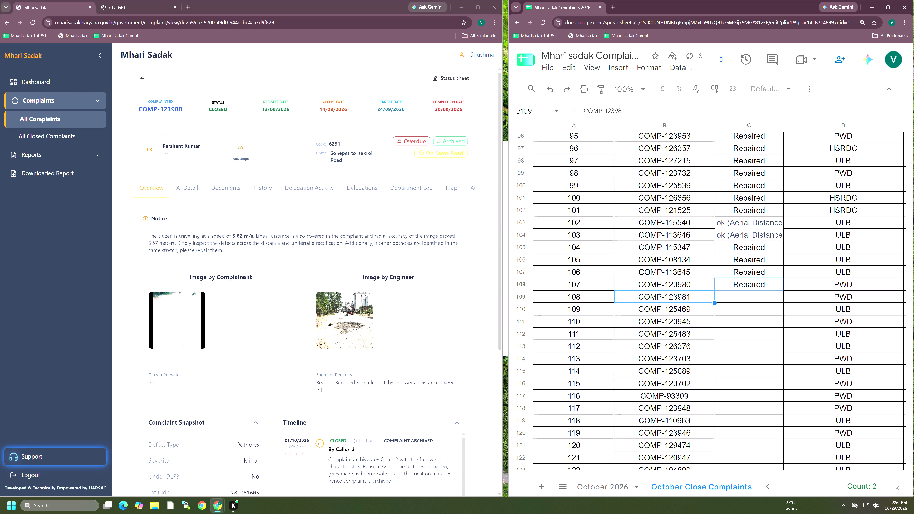
{"action": "left_click", "coordinate": [686, 296]}
{"action": "key", "text": "ctrl+c"}
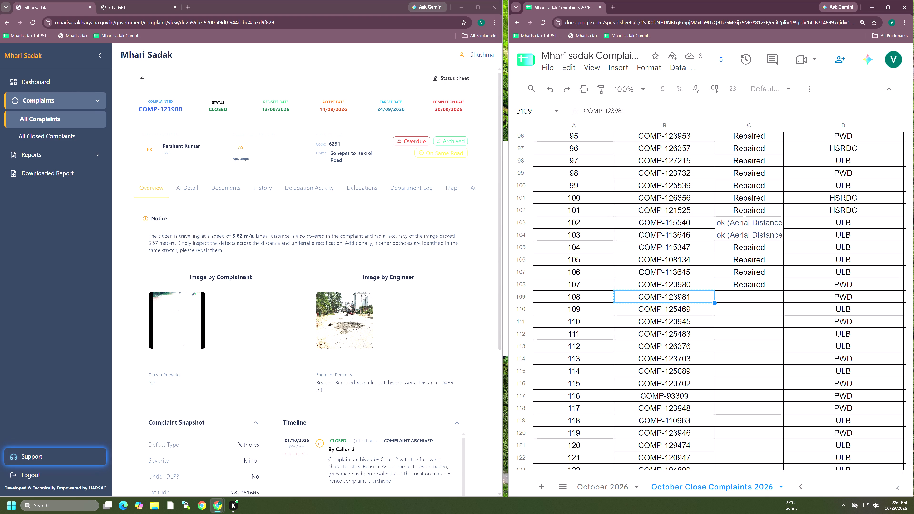
{"action": "left_click", "coordinate": [144, 75]}
{"action": "left_click_drag", "start_coordinate": [193, 88], "coordinate": [188, 89]}
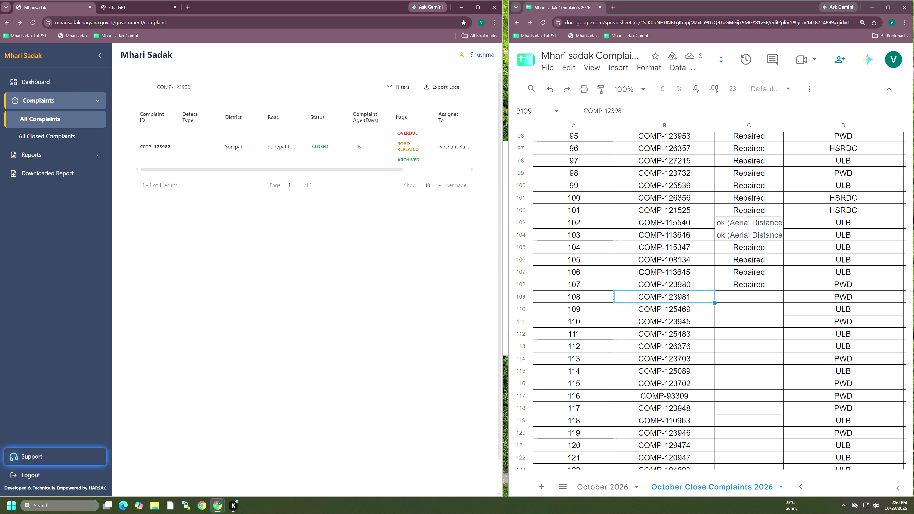
{"action": "left_click_drag", "start_coordinate": [188, 89], "coordinate": [127, 99]}
{"action": "key", "text": "ctrl+v"}
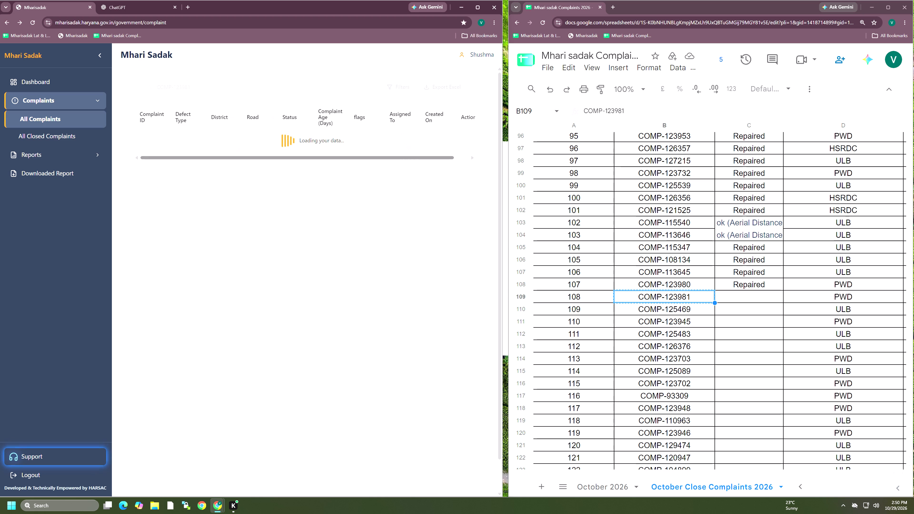
{"action": "left_click", "coordinate": [272, 151]}
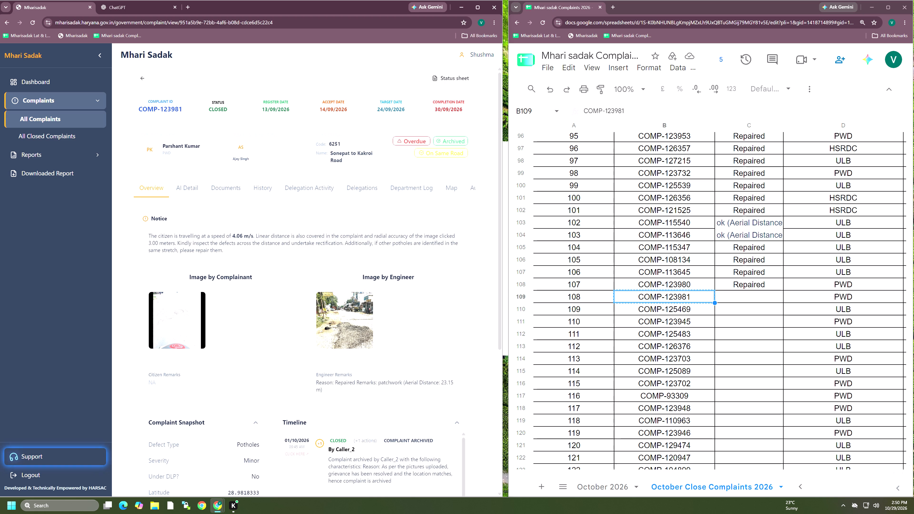
{"action": "left_click", "coordinate": [755, 296]}
{"action": "key", "text": "ctrl+d"}
{"action": "left_click", "coordinate": [689, 314]}
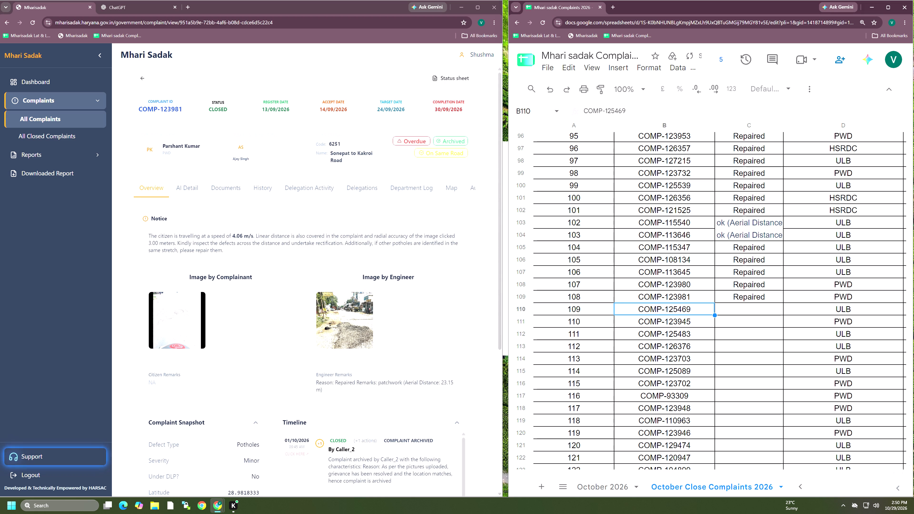
{"action": "key", "text": "ctrl+c"}
{"action": "left_click", "coordinate": [143, 78]}
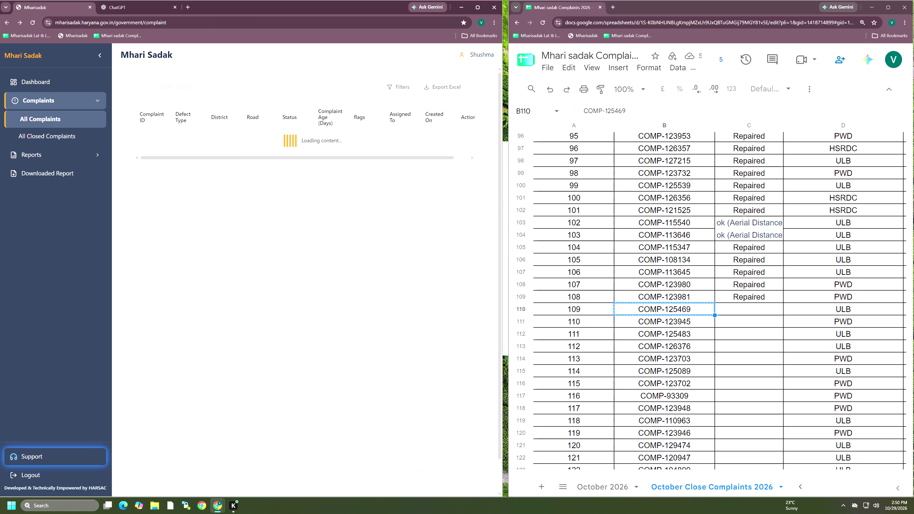
{"action": "left_click_drag", "start_coordinate": [194, 85], "coordinate": [120, 101]}
{"action": "key", "text": "ctrl+v"}
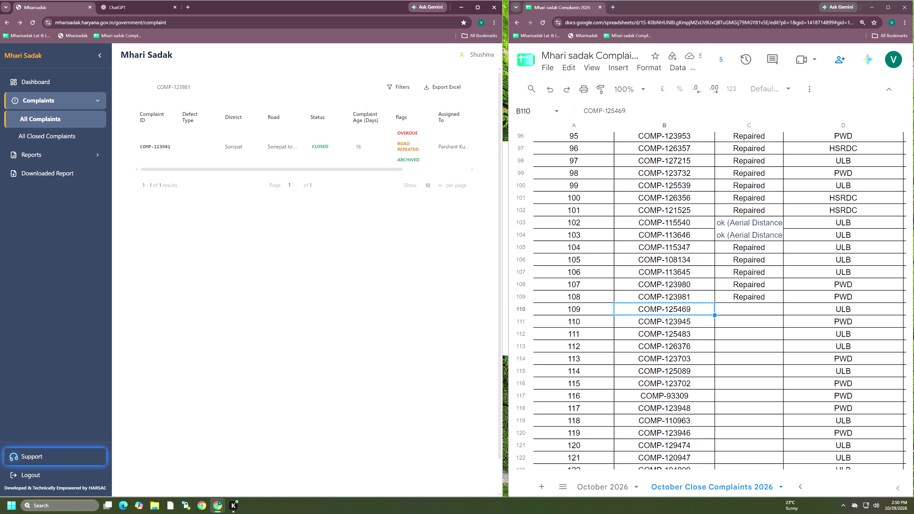
{"action": "left_click", "coordinate": [271, 138]}
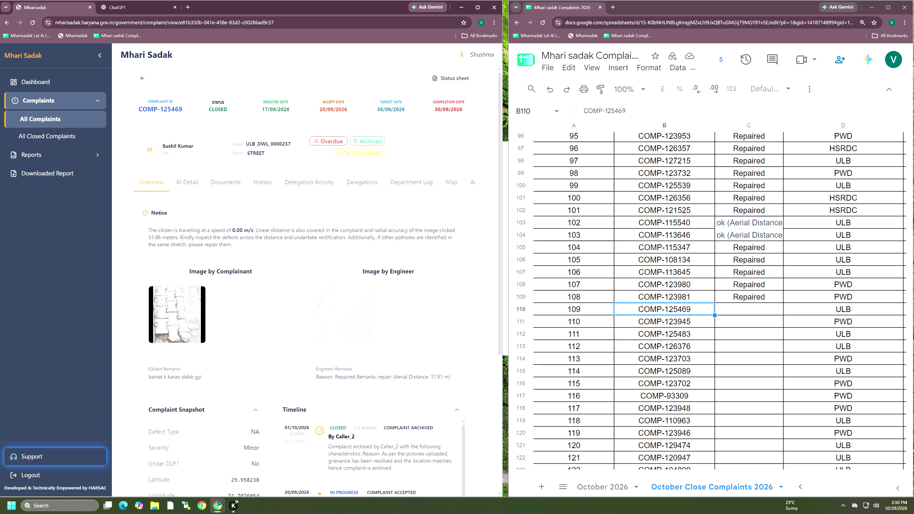
{"action": "left_click", "coordinate": [751, 308]}
{"action": "key", "text": "ctrl+d"}
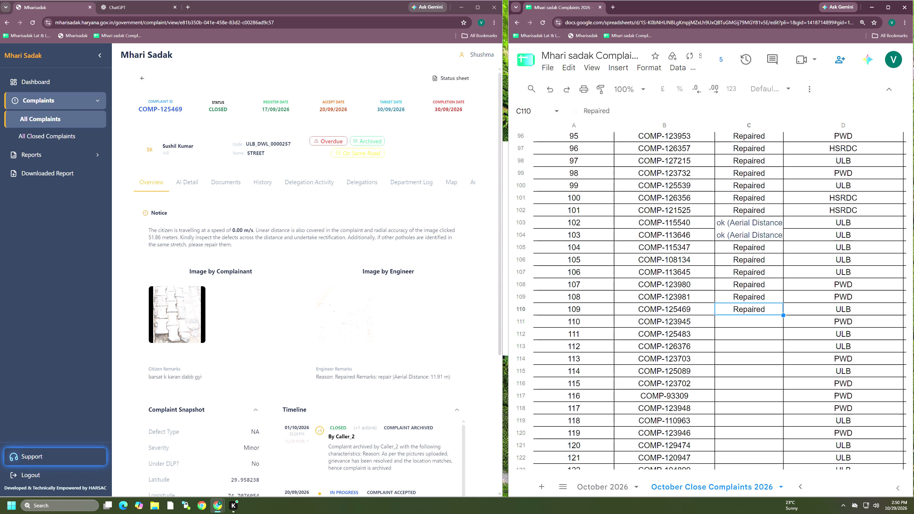
{"action": "left_click", "coordinate": [702, 321]}
{"action": "key", "text": "ctrl+c"}
{"action": "left_click", "coordinate": [143, 76]}
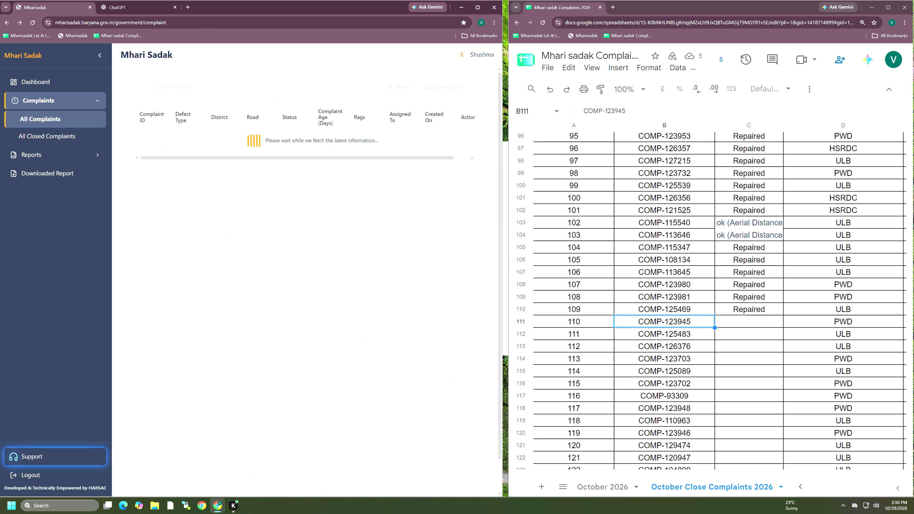
{"action": "left_click_drag", "start_coordinate": [194, 85], "coordinate": [143, 107]}
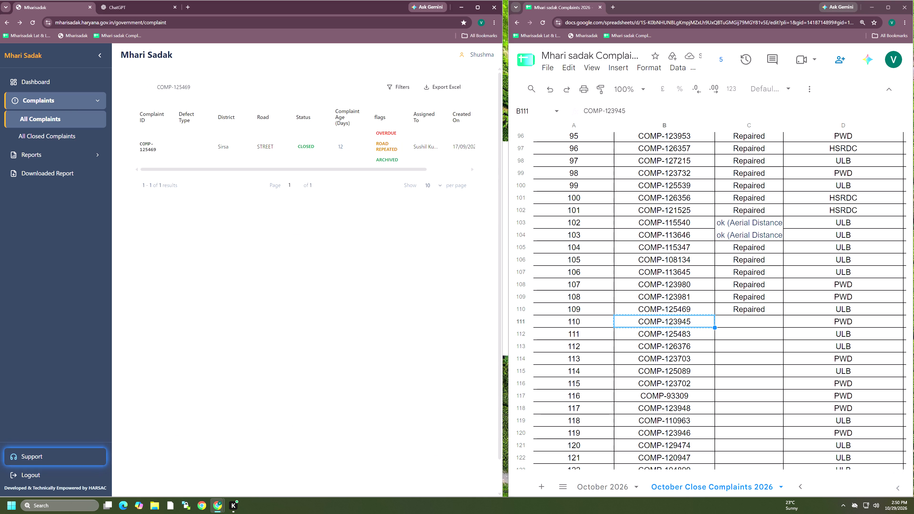
{"action": "left_click_drag", "start_coordinate": [143, 107], "coordinate": [138, 109]}
{"action": "key", "text": "ctrl+v"}
{"action": "scroll", "coordinate": [681, 247], "scroll_direction": "down", "scroll_amount": 5}
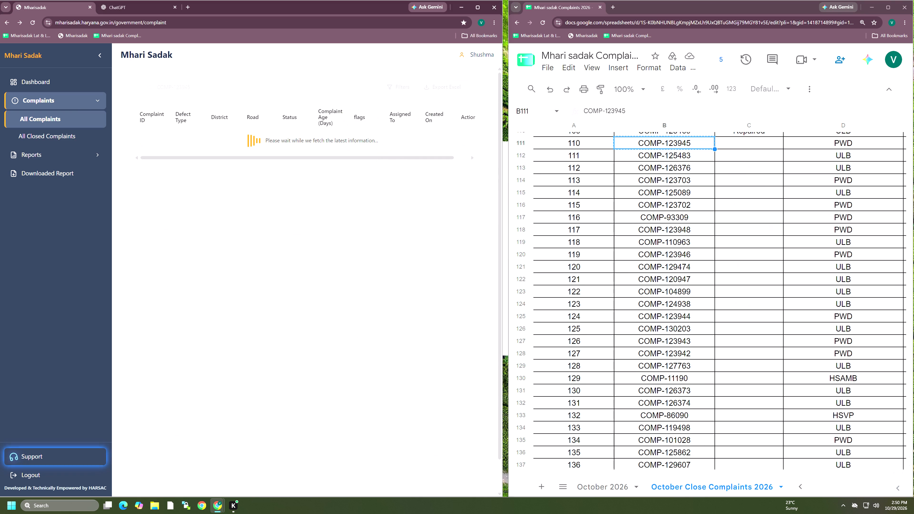
{"action": "scroll", "coordinate": [681, 247], "scroll_direction": "up", "scroll_amount": 2}
{"action": "left_click", "coordinate": [229, 147]}
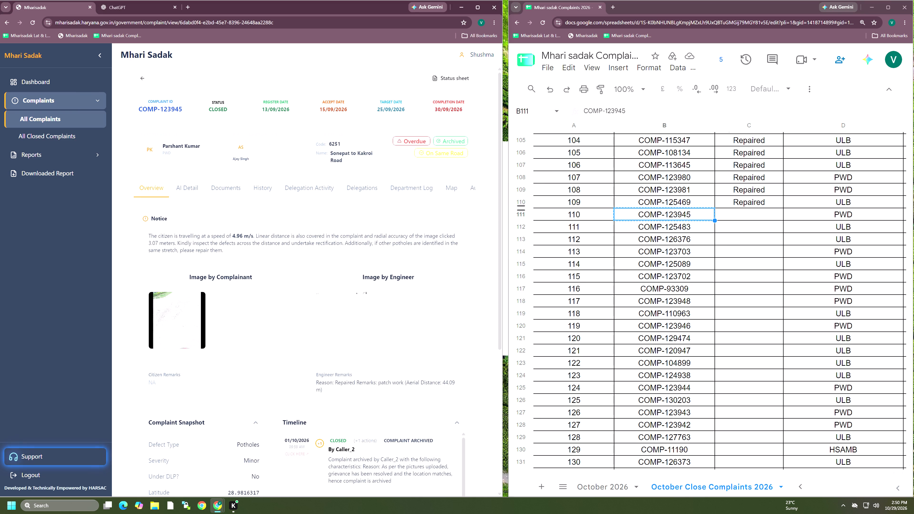
{"action": "left_click", "coordinate": [748, 217]}
{"action": "key", "text": "ctrl+d"}
{"action": "left_click", "coordinate": [699, 225]}
{"action": "key", "text": "ctrl+c"}
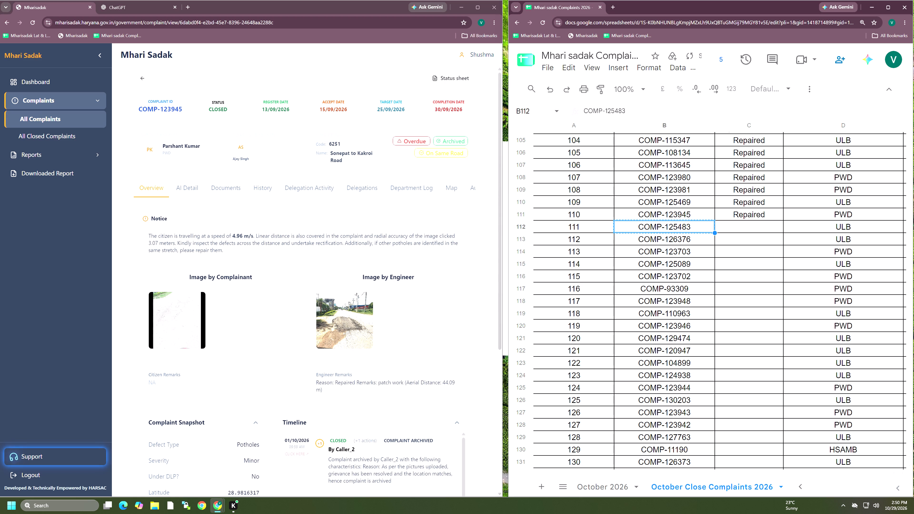
{"action": "left_click", "coordinate": [142, 77]}
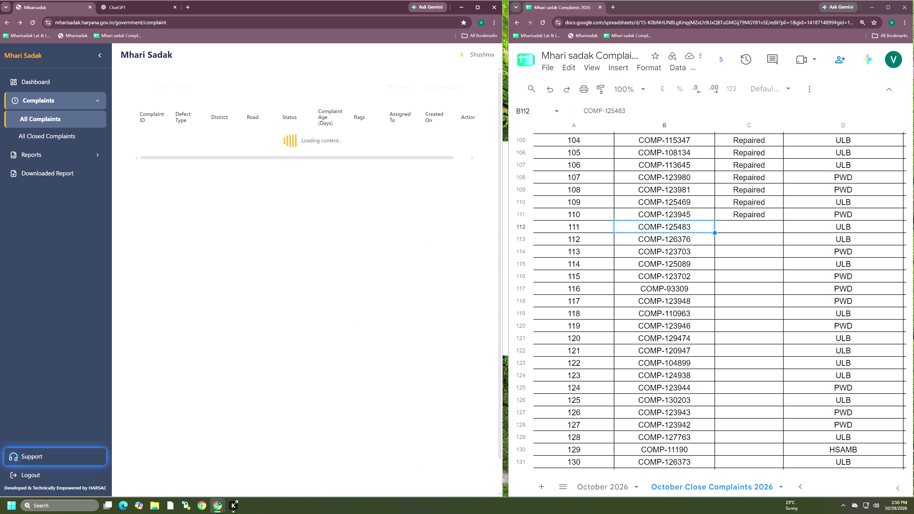
{"action": "left_click_drag", "start_coordinate": [194, 88], "coordinate": [142, 106]}
{"action": "key", "text": "ctrl+v"}
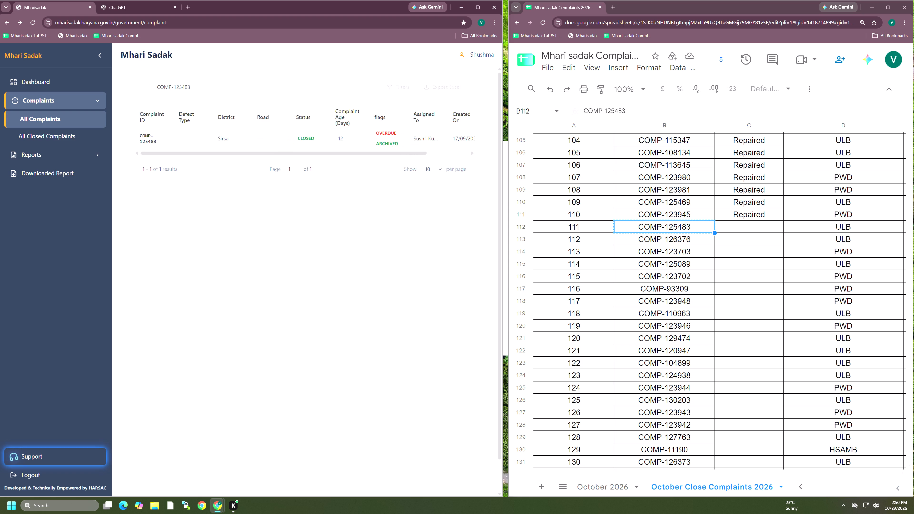
{"action": "scroll", "coordinate": [257, 146], "scroll_direction": "up", "scroll_amount": 1}
{"action": "left_click", "coordinate": [257, 146]}
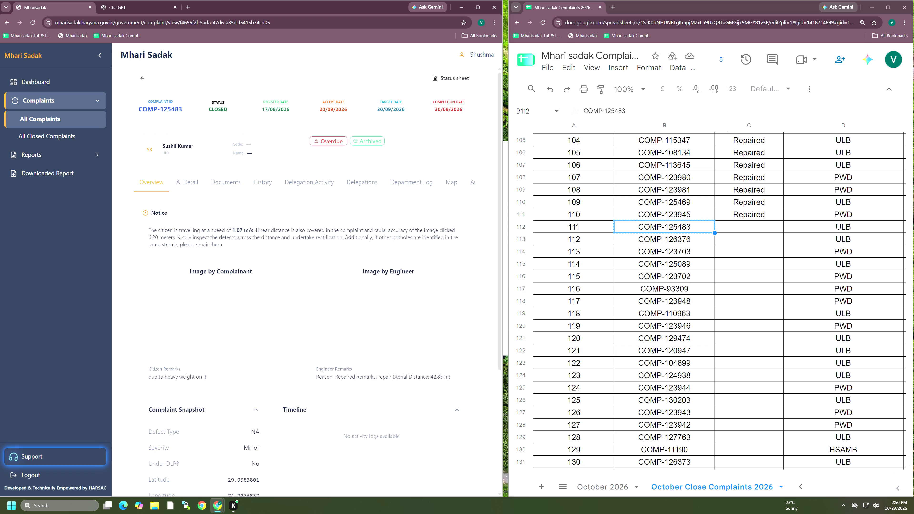
{"action": "left_click", "coordinate": [758, 230]}
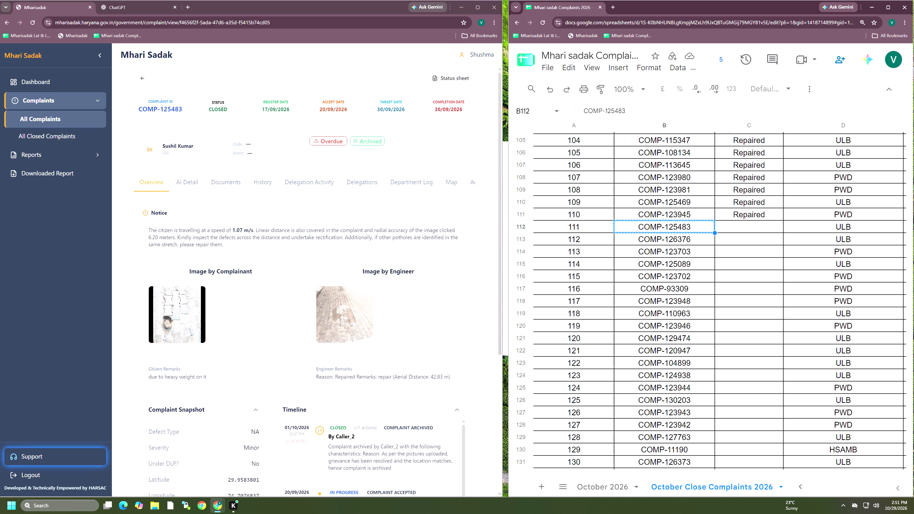
{"action": "key", "text": "ctrl+d"}
Find COMP-126376 in the portal, open its details, and fill the Repaired status down into its column C cell.
{"action": "left_click", "coordinate": [701, 238]}
{"action": "key", "text": "ctrl+c"}
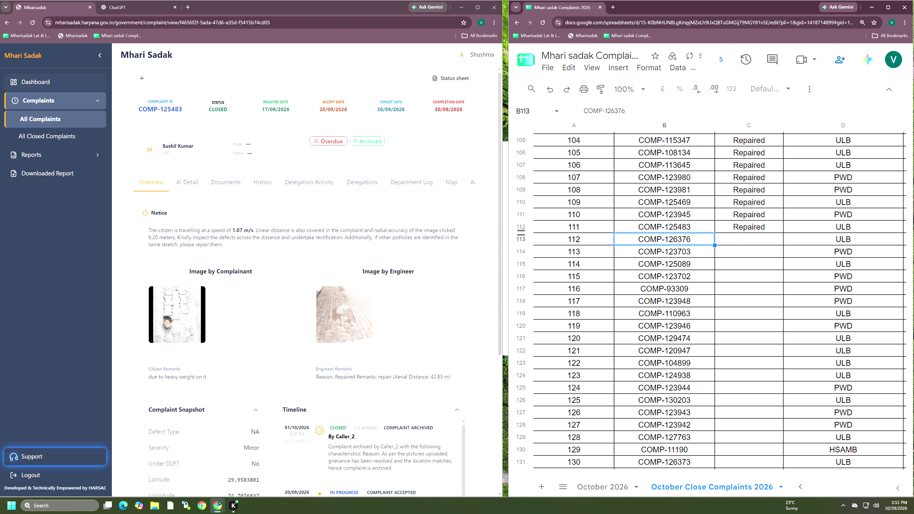
{"action": "left_click", "coordinate": [140, 77]}
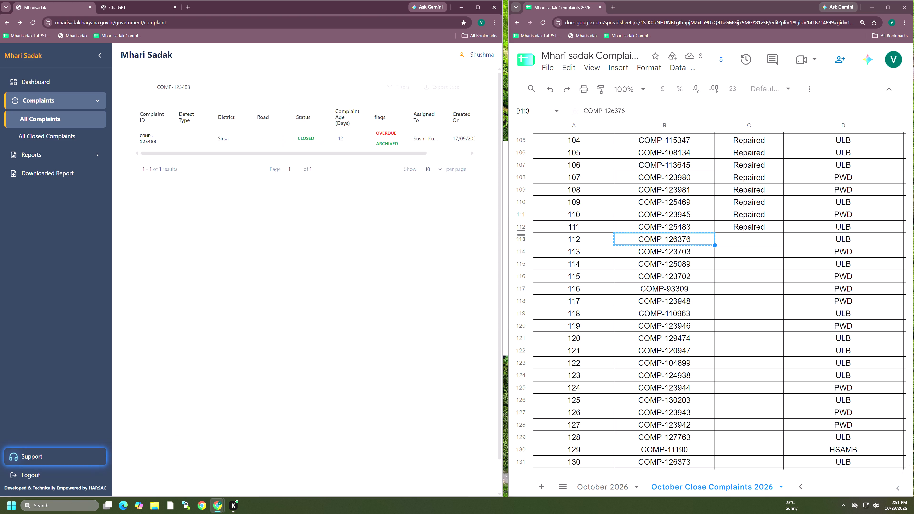
{"action": "left_click_drag", "start_coordinate": [193, 89], "coordinate": [134, 100]}
{"action": "key", "text": "ctrl+v"}
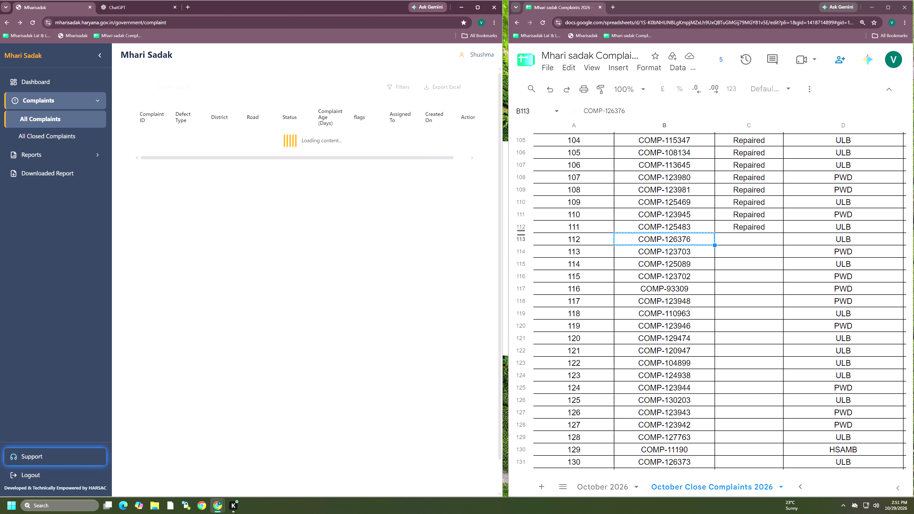
{"action": "left_click", "coordinate": [261, 136]}
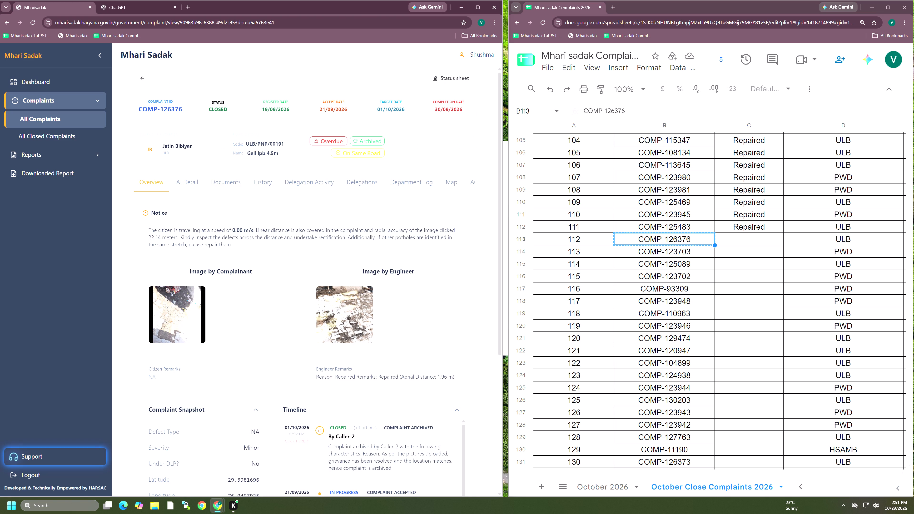
{"action": "left_click", "coordinate": [740, 242]}
{"action": "key", "text": "ctrl+d"}
Find COMP-123703 in the portal, open its details, and fill the Repaired status down into its column C cell.
{"action": "left_click", "coordinate": [676, 252]}
{"action": "key", "text": "ctrl+c"}
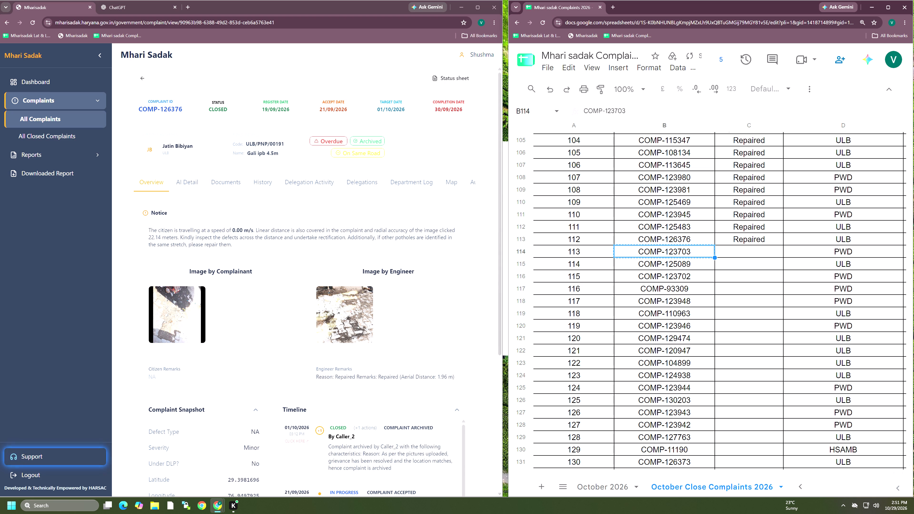
{"action": "left_click", "coordinate": [140, 79]}
{"action": "left_click_drag", "start_coordinate": [194, 91], "coordinate": [149, 100]}
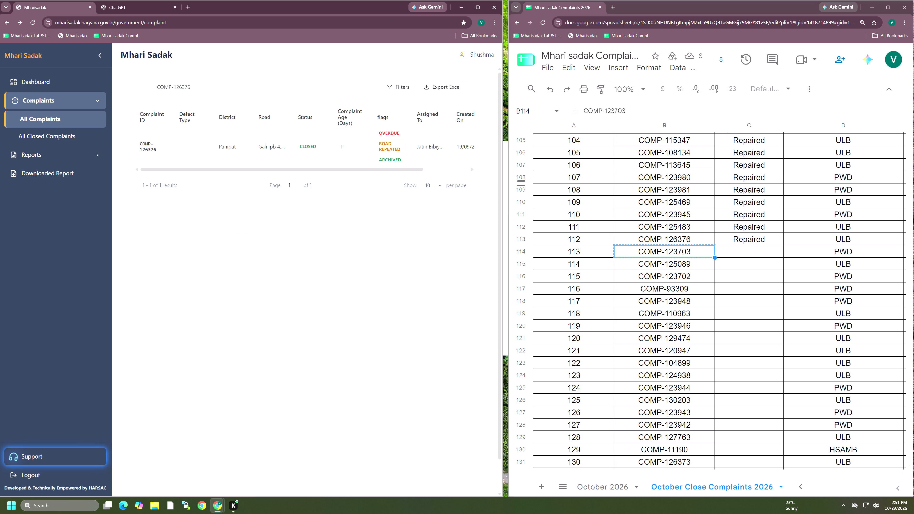
{"action": "left_click_drag", "start_coordinate": [149, 100], "coordinate": [140, 103]}
{"action": "key", "text": "ctrl+v"}
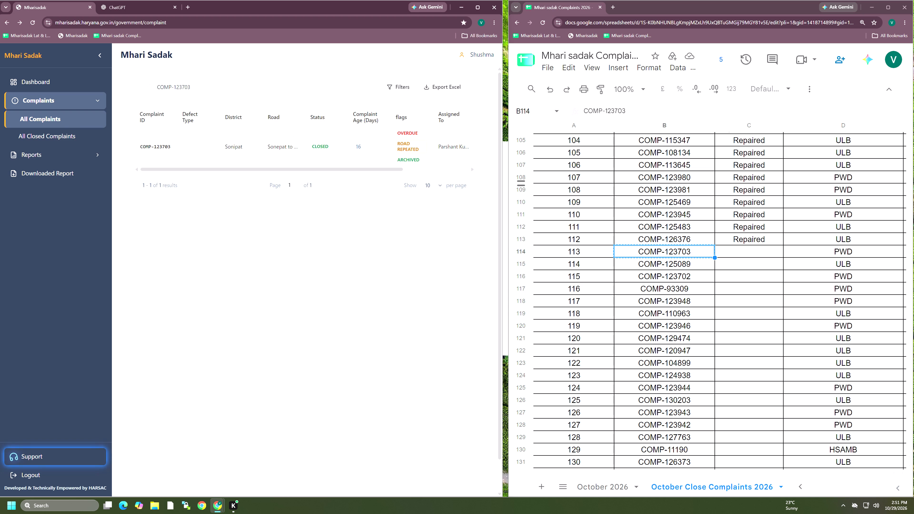
{"action": "left_click", "coordinate": [265, 149]}
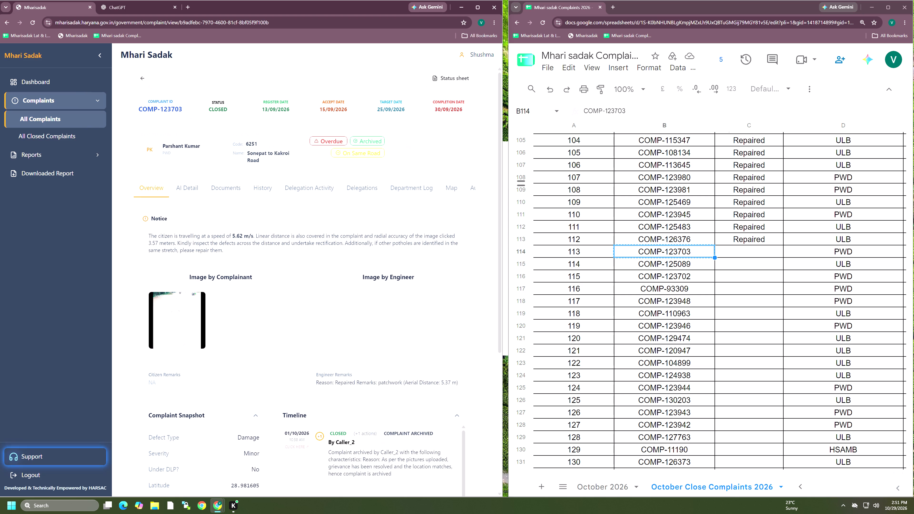
{"action": "left_click", "coordinate": [740, 252]}
{"action": "key", "text": "ctrl+d"}
{"action": "left_click", "coordinate": [690, 268]}
{"action": "key", "text": "ctrl+c"}
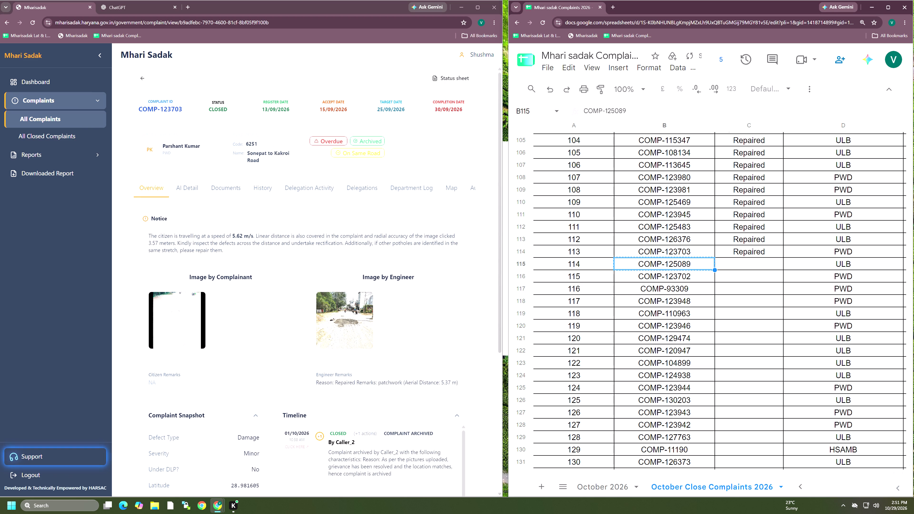
{"action": "left_click", "coordinate": [144, 80]}
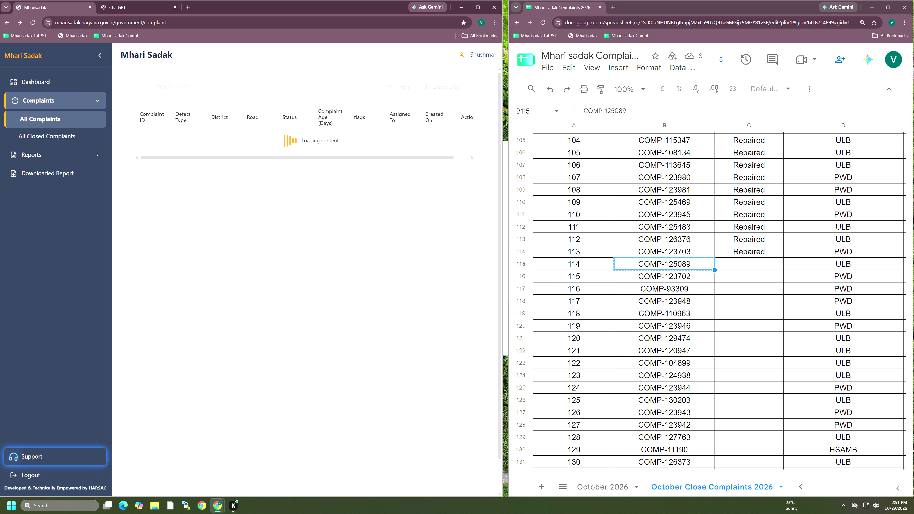
{"action": "left_click_drag", "start_coordinate": [193, 87], "coordinate": [130, 96]}
{"action": "key", "text": "ctrl+v"}
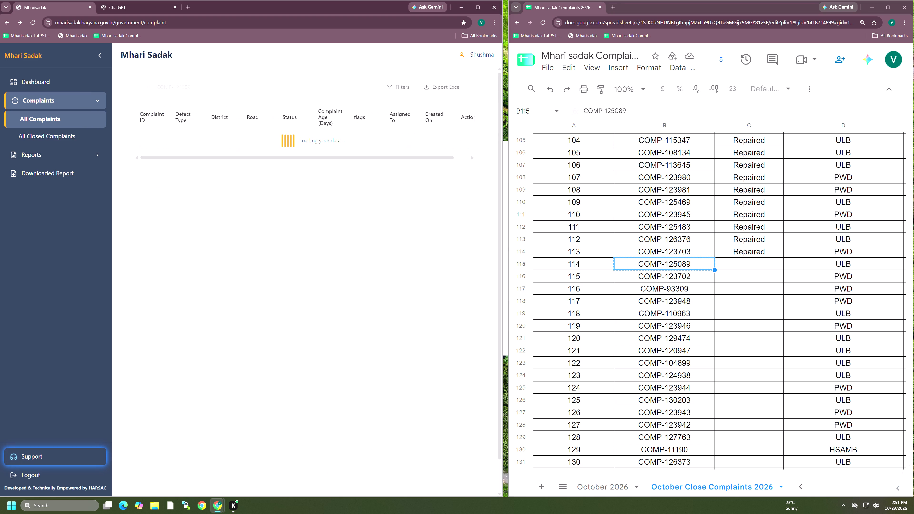
{"action": "left_click", "coordinate": [313, 144]}
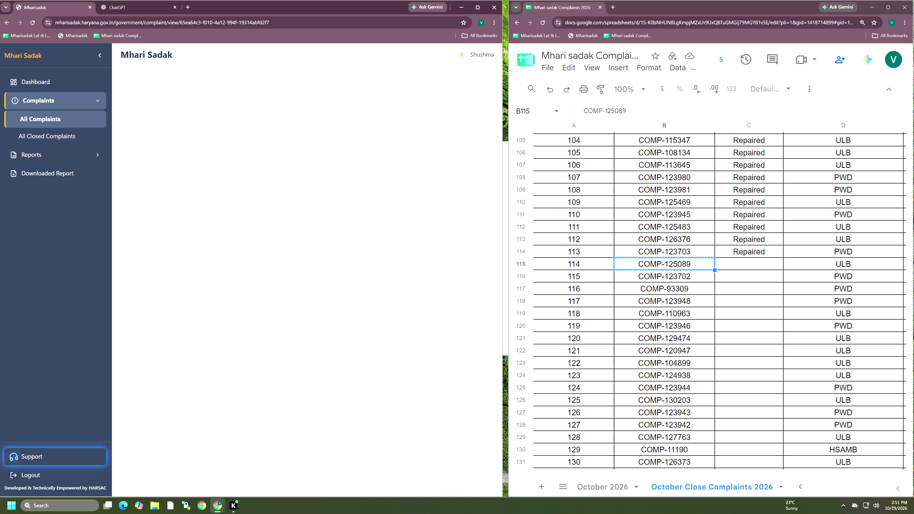
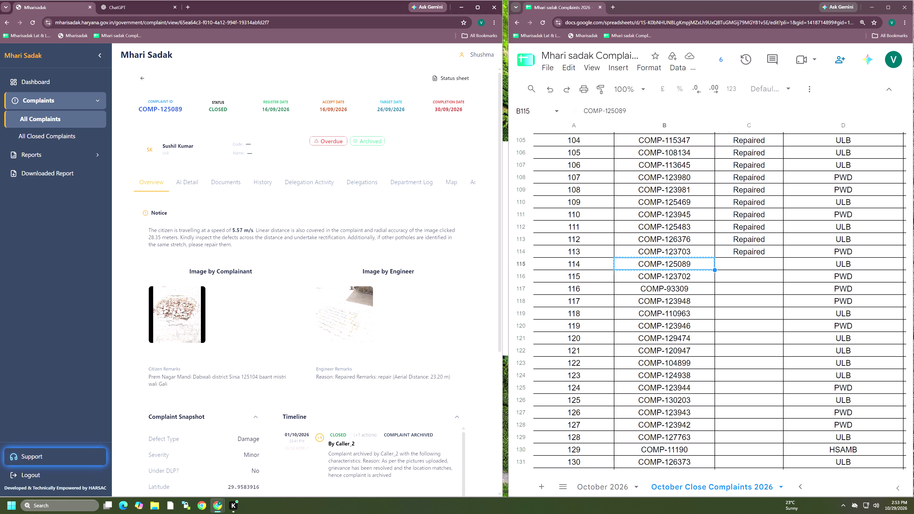
{"action": "left_click", "coordinate": [353, 309]}
{"action": "left_click", "coordinate": [441, 273]}
{"action": "left_click", "coordinate": [193, 307]}
{"action": "left_click", "coordinate": [386, 238]}
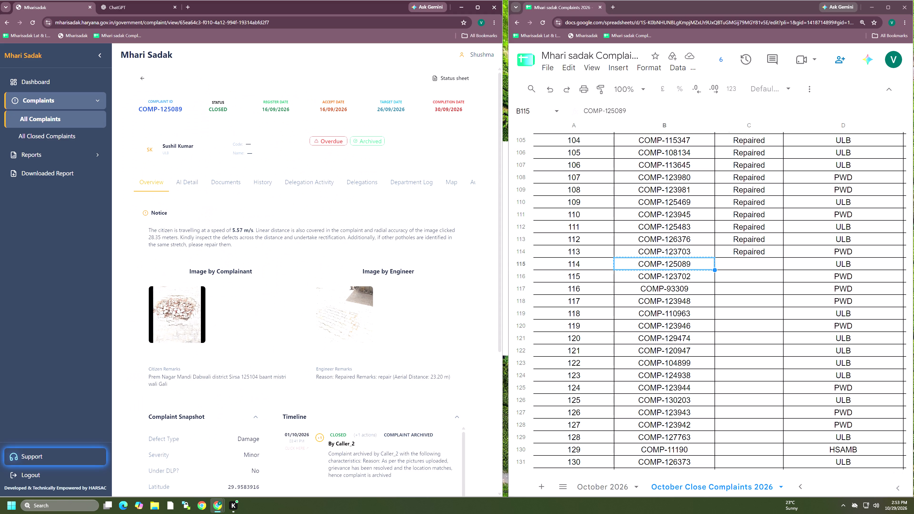
{"action": "left_click", "coordinate": [740, 264]}
{"action": "key", "text": "ctrl+d"}
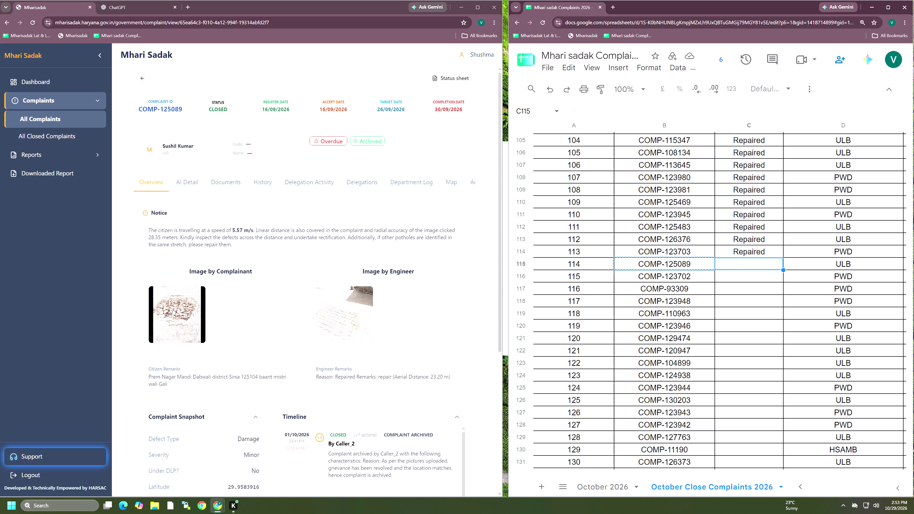
Find COMP-123702 in the portal, open its details, and fill the Repaired status down into its column C cell.
{"action": "left_click", "coordinate": [685, 277]}
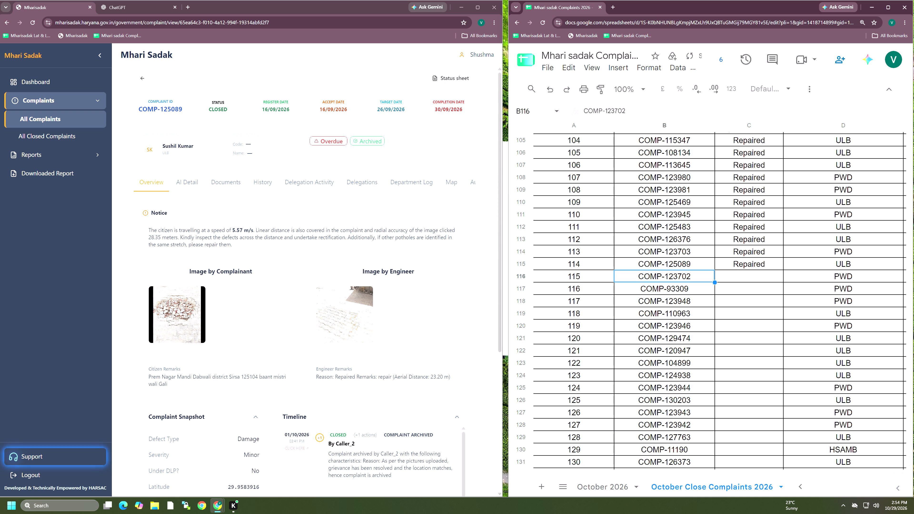
{"action": "right_click", "coordinate": [685, 277]}
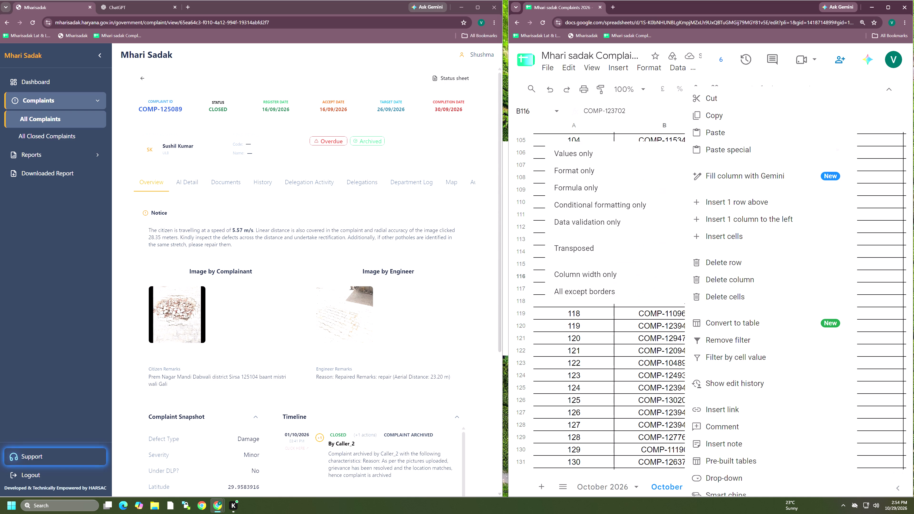
{"action": "left_click", "coordinate": [732, 123]}
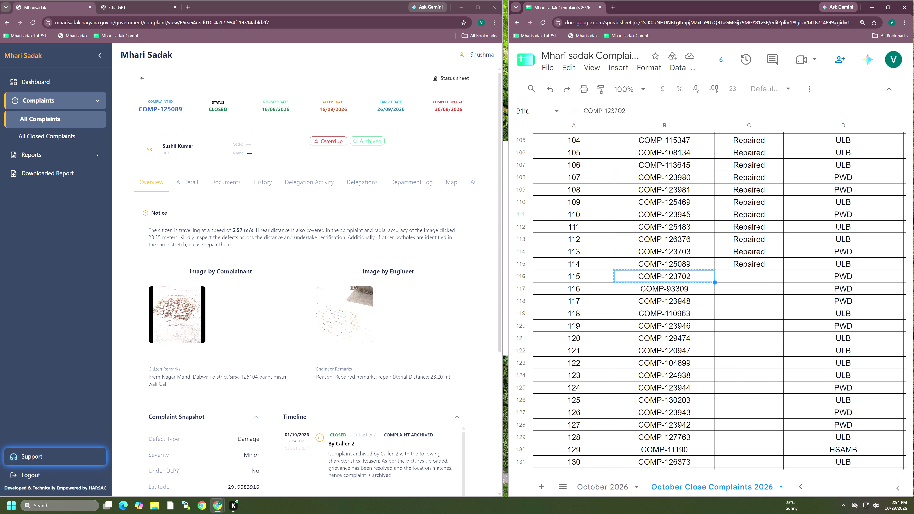
{"action": "left_click", "coordinate": [138, 80]}
{"action": "left_click_drag", "start_coordinate": [193, 88], "coordinate": [140, 84]}
{"action": "right_click", "coordinate": [212, 92]}
{"action": "left_click", "coordinate": [246, 154]}
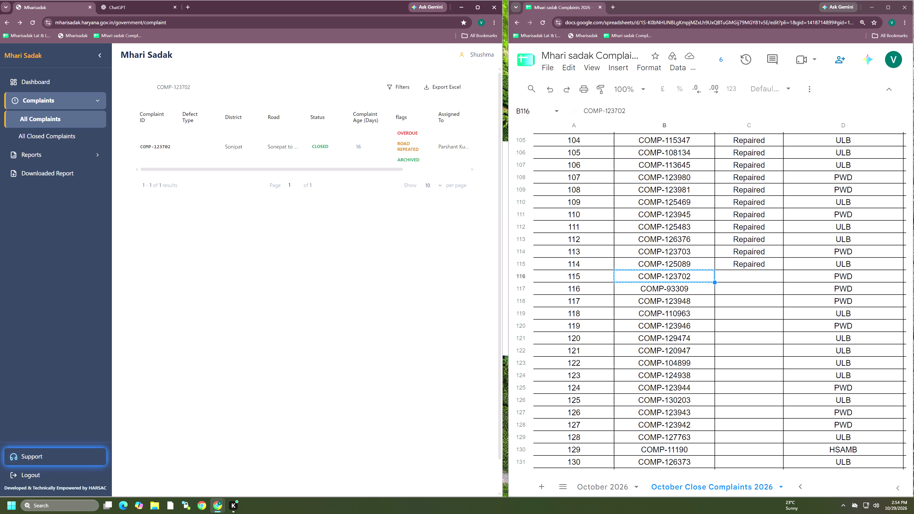
{"action": "left_click", "coordinate": [188, 149]}
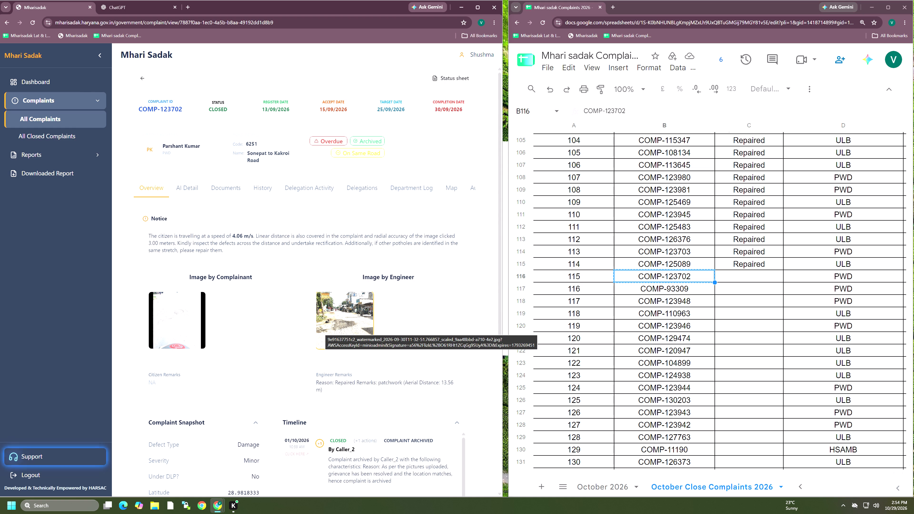
{"action": "left_click", "coordinate": [752, 274]}
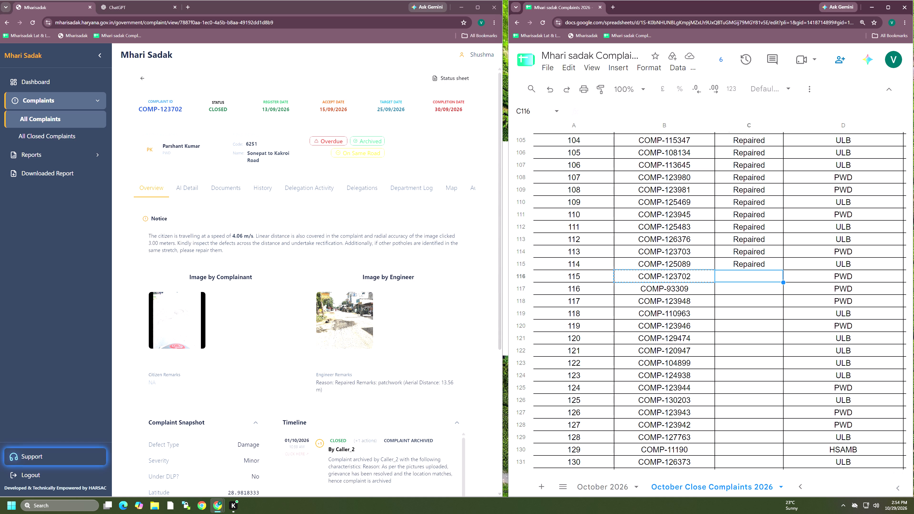
{"action": "key", "text": "ctrl+d"}
Find COMP-93309 in the portal using its ID from the sheet and open its details.
{"action": "left_click", "coordinate": [690, 287]}
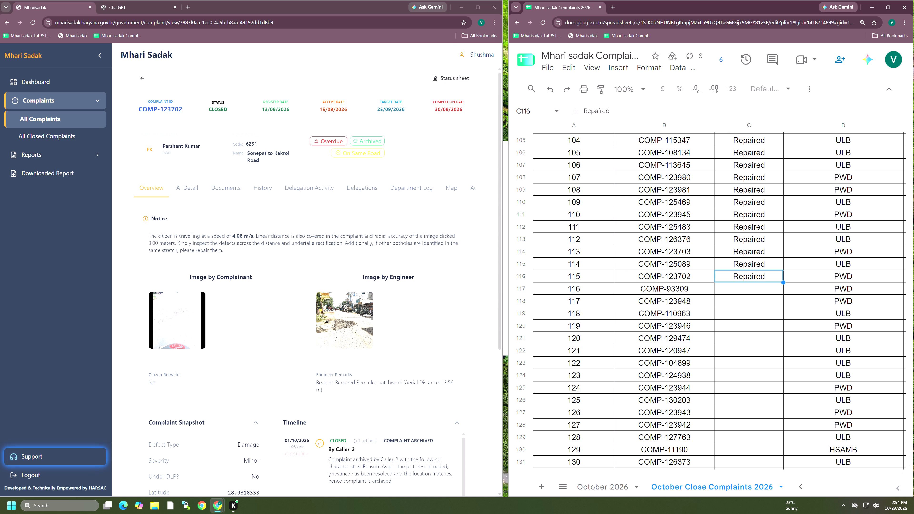
{"action": "right_click", "coordinate": [690, 287]}
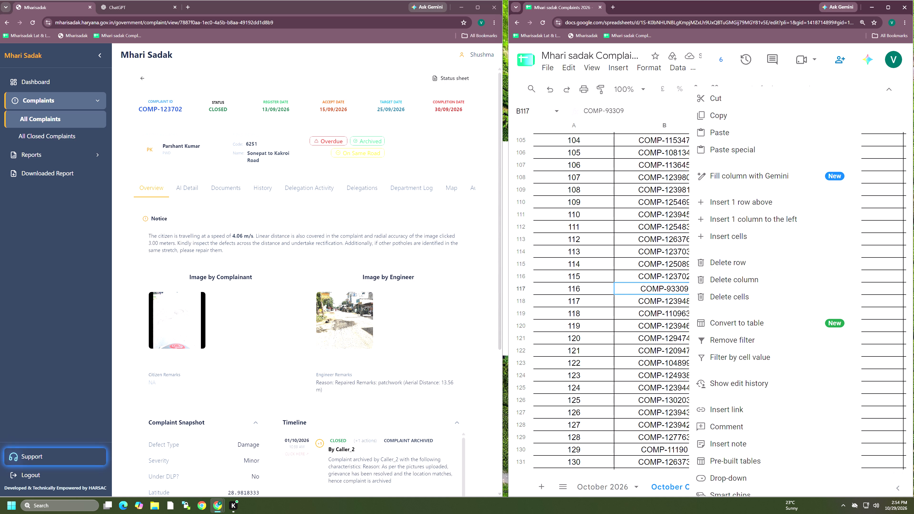
{"action": "left_click", "coordinate": [751, 111]}
{"action": "left_click", "coordinate": [140, 79]}
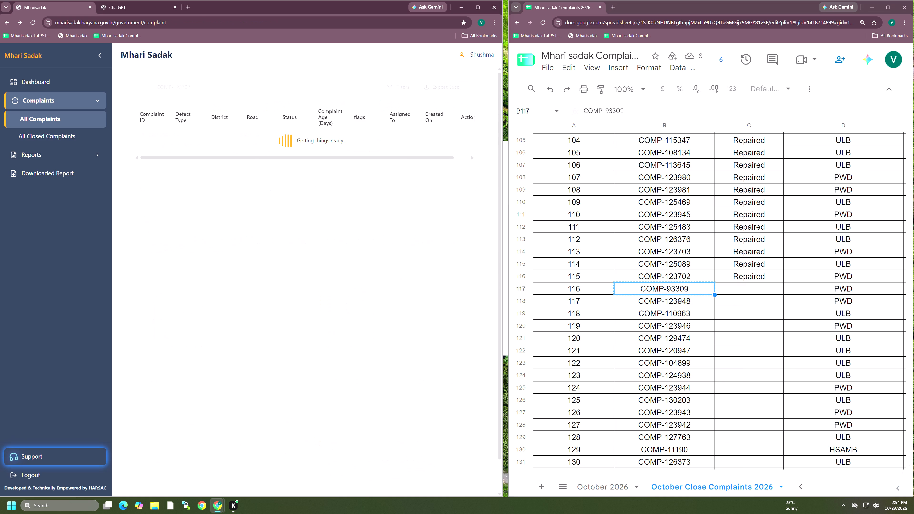
{"action": "left_click_drag", "start_coordinate": [195, 87], "coordinate": [156, 93]}
{"action": "right_click", "coordinate": [210, 86]}
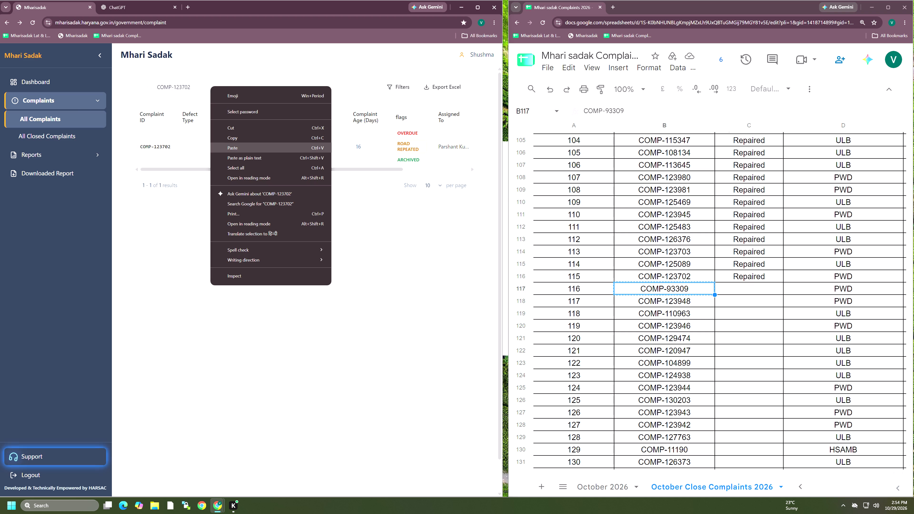
{"action": "left_click", "coordinate": [233, 146]}
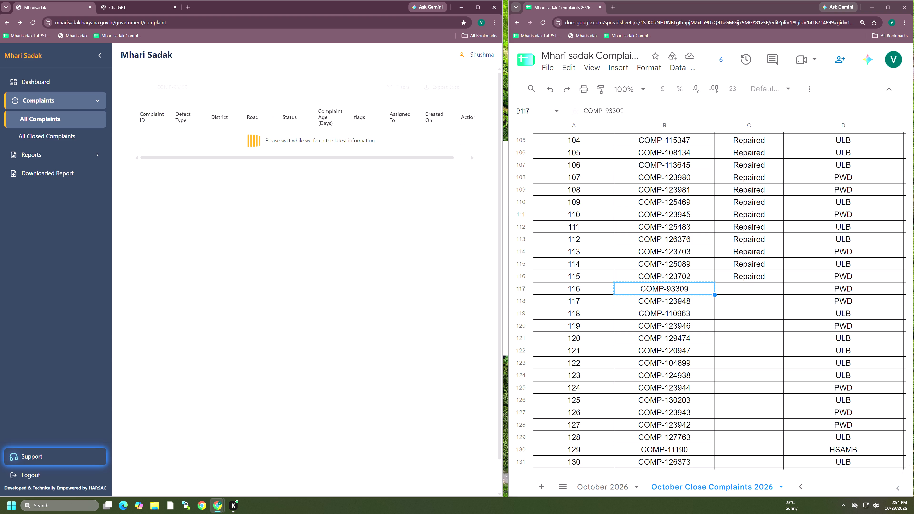
{"action": "left_click", "coordinate": [251, 150]}
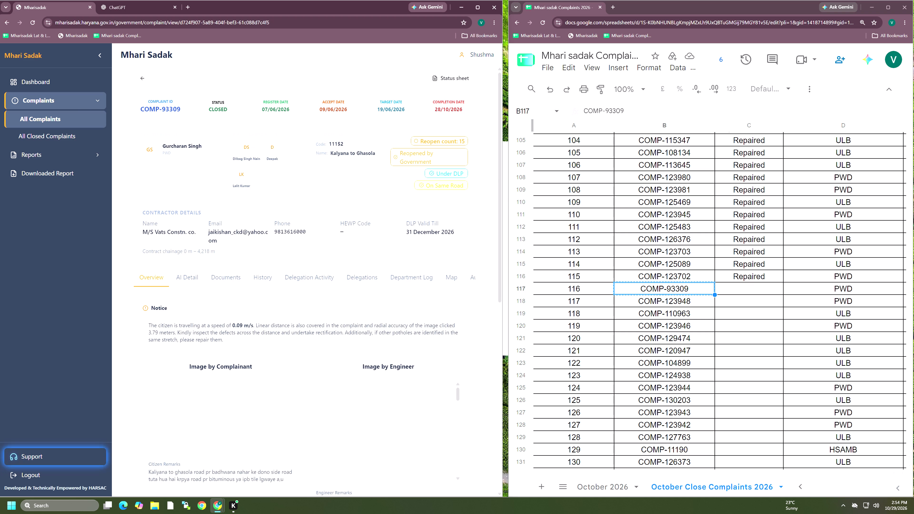
Review the images and engineer remarks of COMP-93309, and fill the Repaired status down into its column C cell.
{"action": "scroll", "coordinate": [420, 390], "scroll_direction": "down", "scroll_amount": 2}
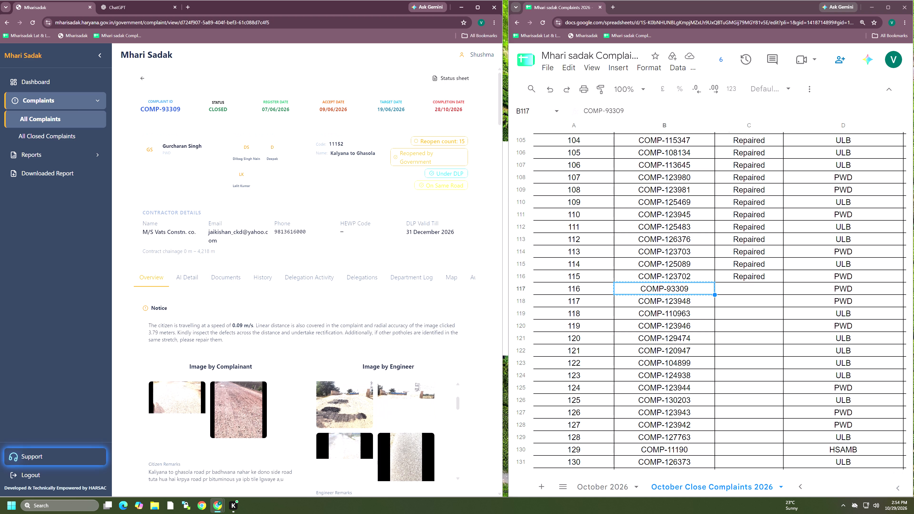
{"action": "scroll", "coordinate": [443, 327], "scroll_direction": "down", "scroll_amount": 3}
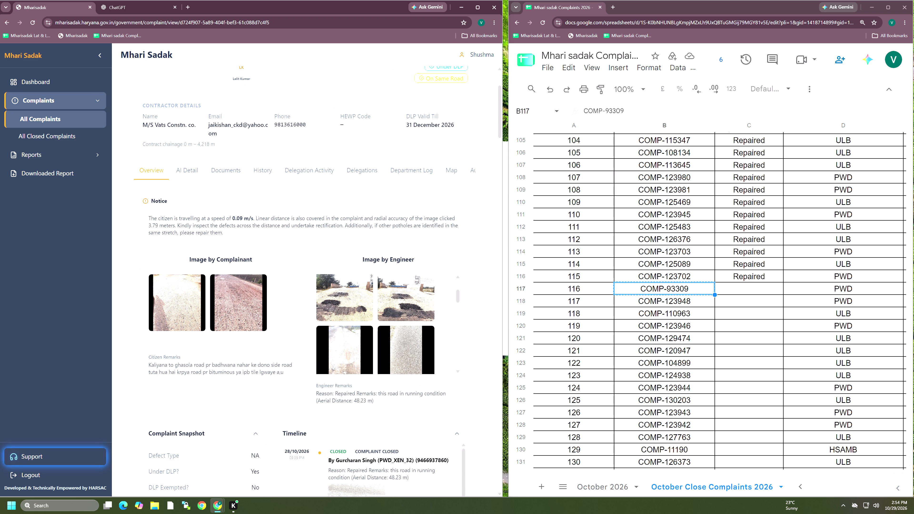
{"action": "left_click_drag", "start_coordinate": [335, 393], "coordinate": [375, 404]}
{"action": "left_click_drag", "start_coordinate": [375, 404], "coordinate": [375, 404]}
{"action": "key", "text": "ctrl+c"}
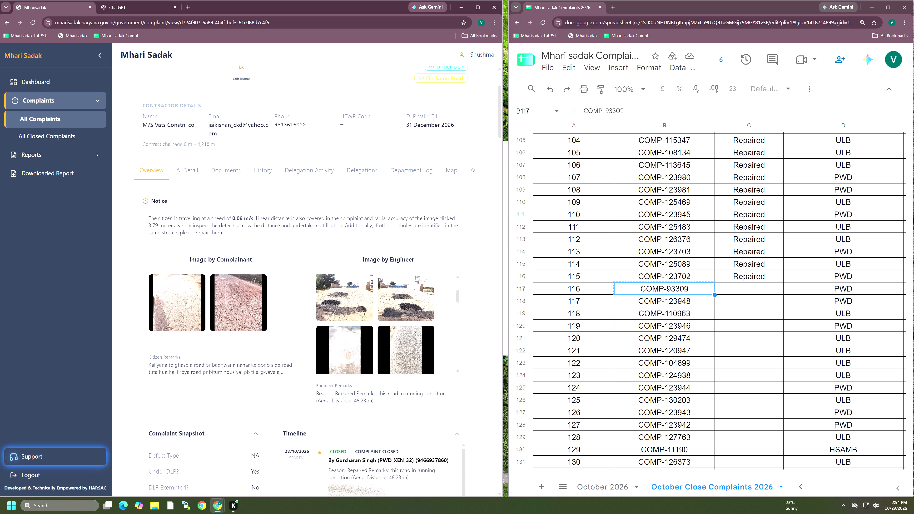
{"action": "left_click", "coordinate": [765, 290]}
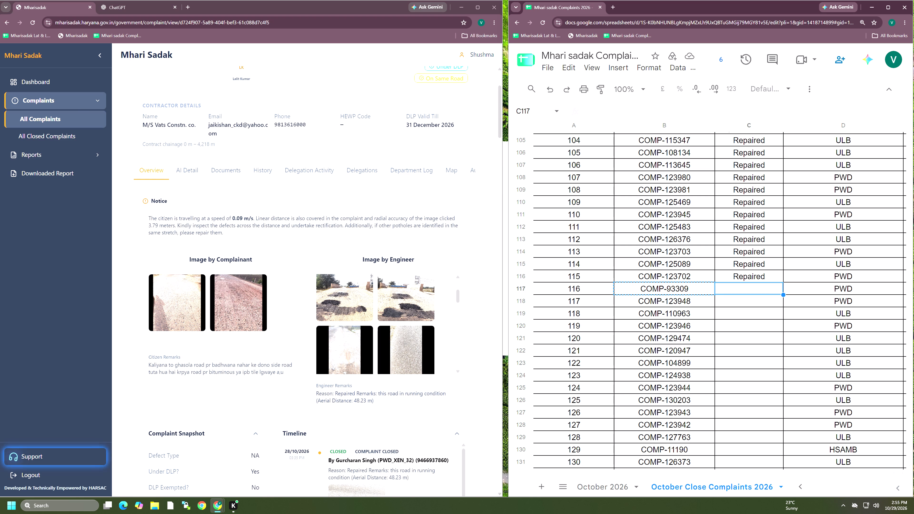
{"action": "key", "text": "ctrl+d"}
Find COMP-123948 in the portal, open its details, and fill the Repaired status down into its column C cell.
{"action": "left_click", "coordinate": [676, 300]}
{"action": "key", "text": "ctrl+c"}
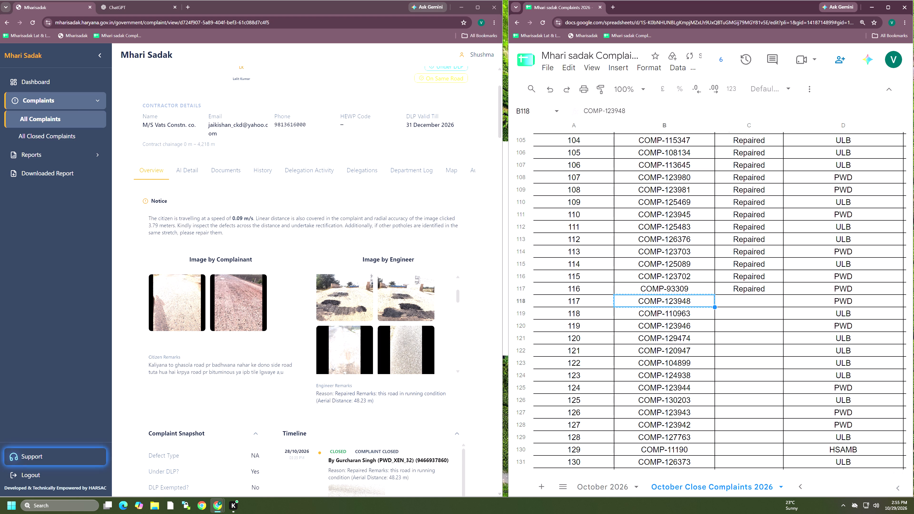
{"action": "scroll", "coordinate": [282, 185], "scroll_direction": "up", "scroll_amount": 10}
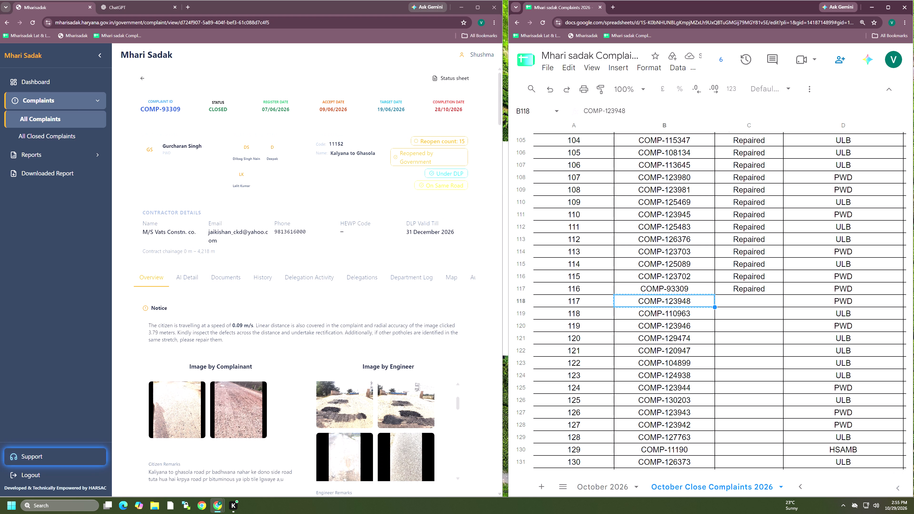
{"action": "left_click", "coordinate": [143, 79]}
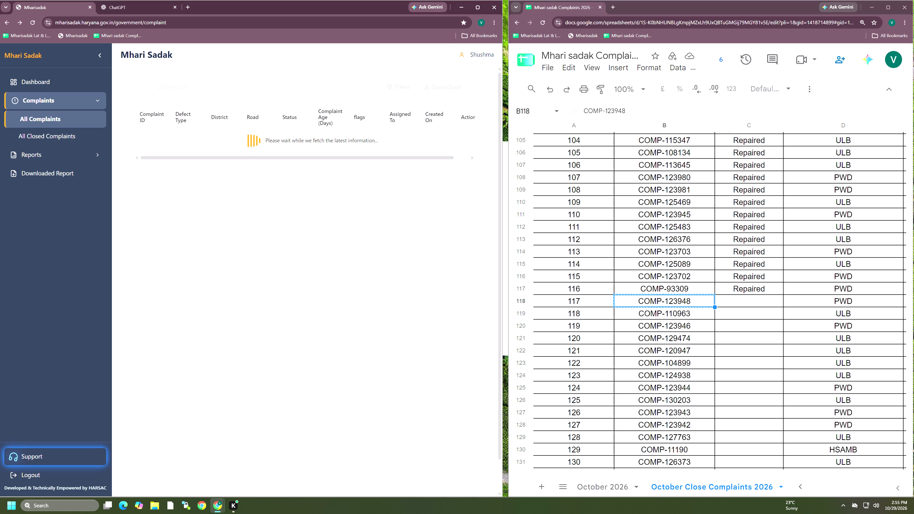
{"action": "left_click_drag", "start_coordinate": [195, 87], "coordinate": [133, 99]}
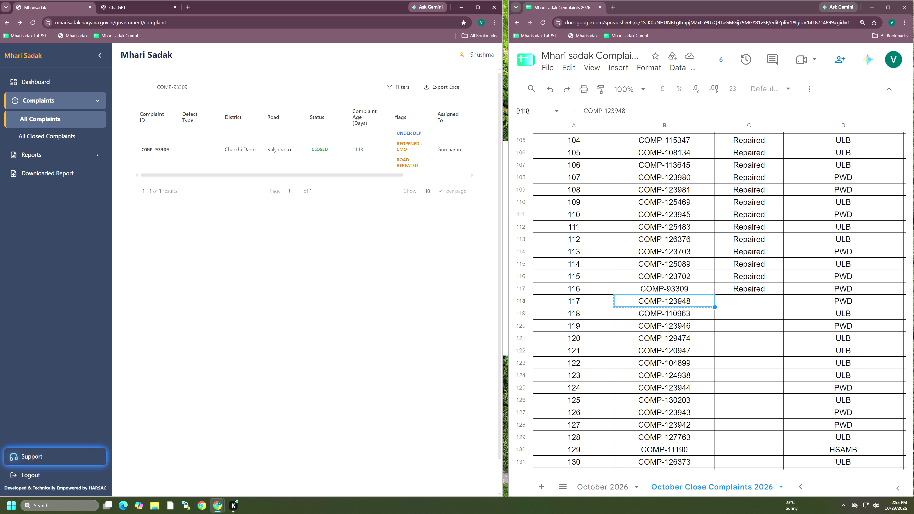
{"action": "key", "text": "ctrl+v"}
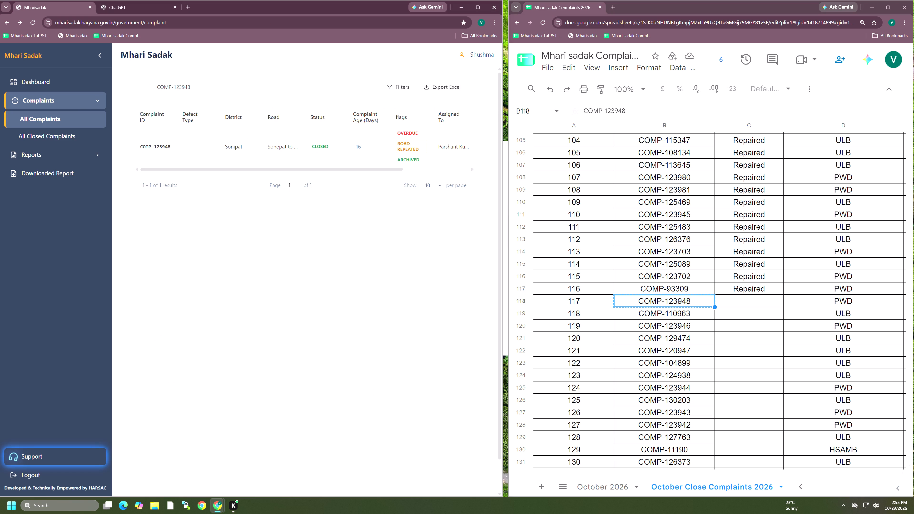
{"action": "left_click", "coordinate": [252, 154]}
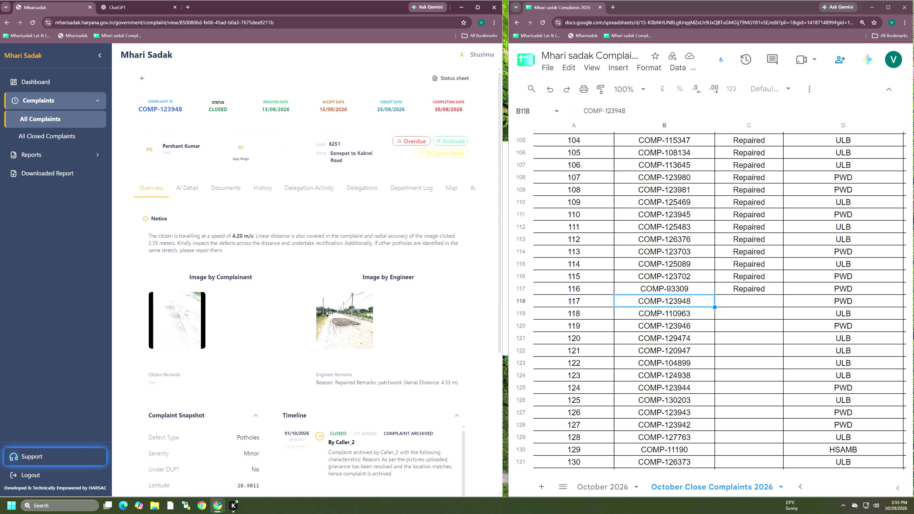
{"action": "left_click", "coordinate": [745, 300]}
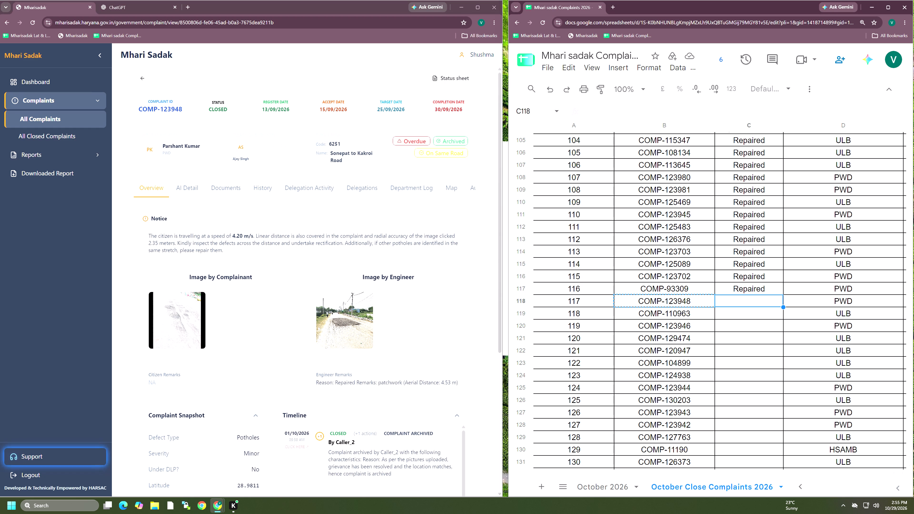
{"action": "key", "text": "ctrl+d"}
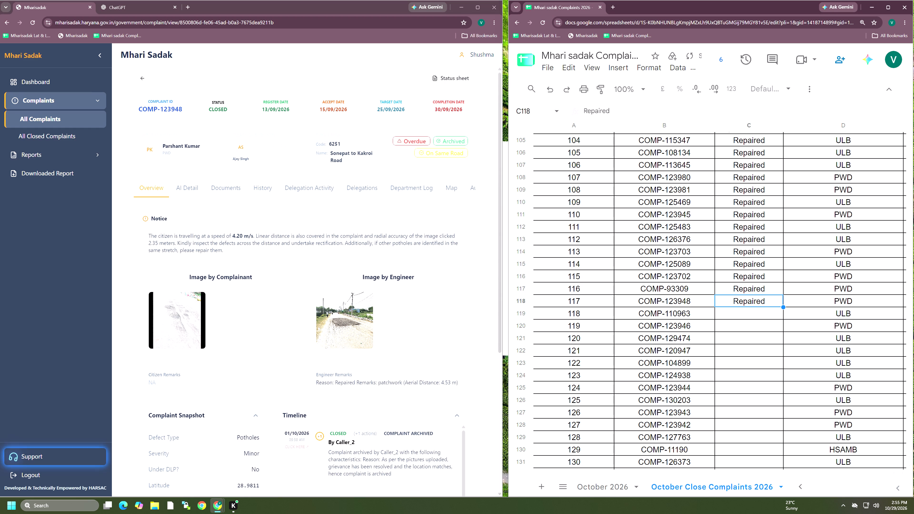
{"action": "left_click", "coordinate": [682, 315]}
{"action": "key", "text": "ctrl+c"}
{"action": "scroll", "coordinate": [682, 315], "scroll_direction": "down", "scroll_amount": 3}
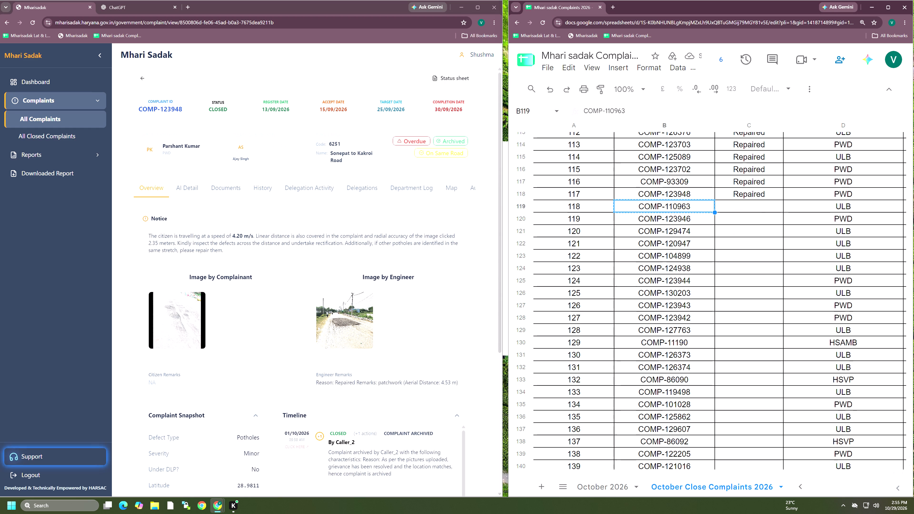
{"action": "scroll", "coordinate": [682, 315], "scroll_direction": "up", "scroll_amount": 1}
{"action": "left_click", "coordinate": [144, 81]}
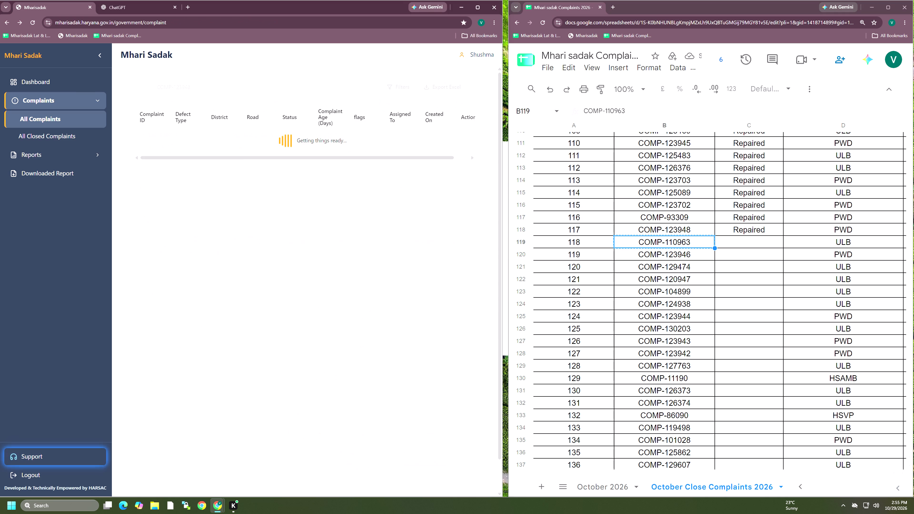
{"action": "left_click_drag", "start_coordinate": [194, 89], "coordinate": [117, 103]}
{"action": "key", "text": "ctrl+v"}
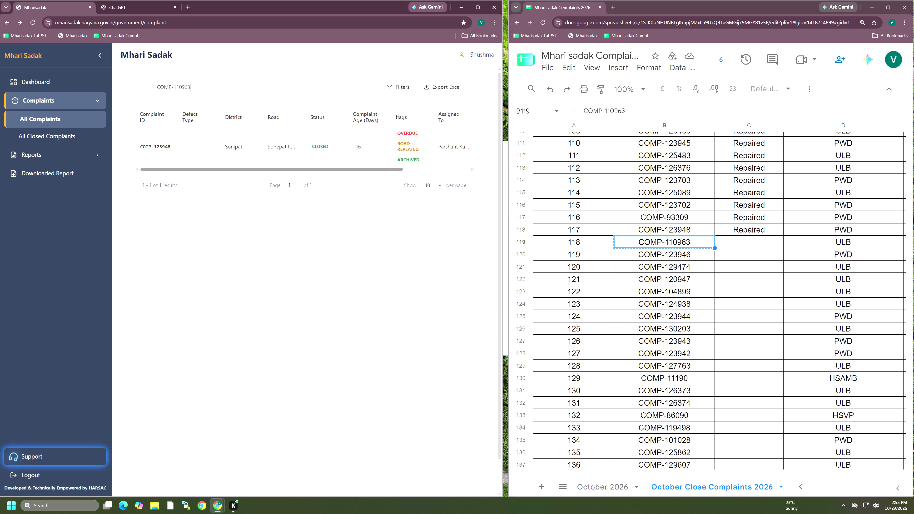
{"action": "left_click", "coordinate": [284, 168]}
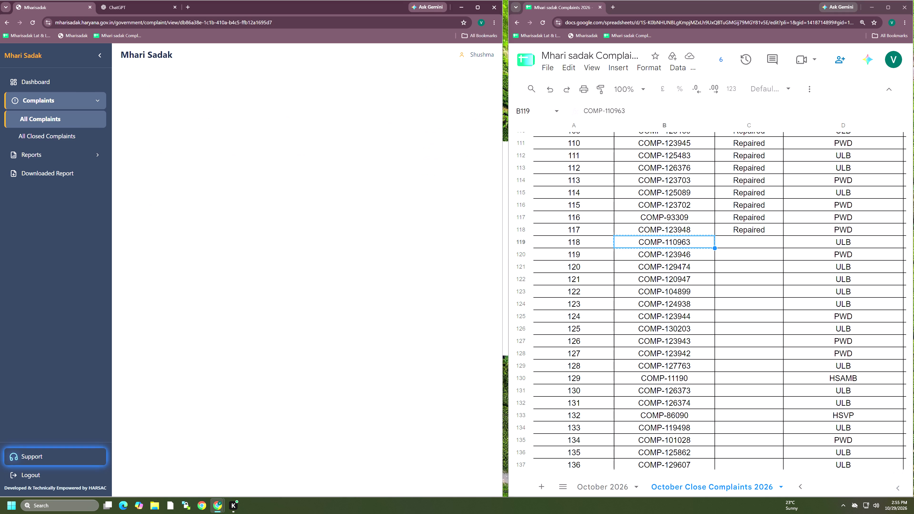
{"action": "scroll", "coordinate": [290, 296], "scroll_direction": "down", "scroll_amount": 2}
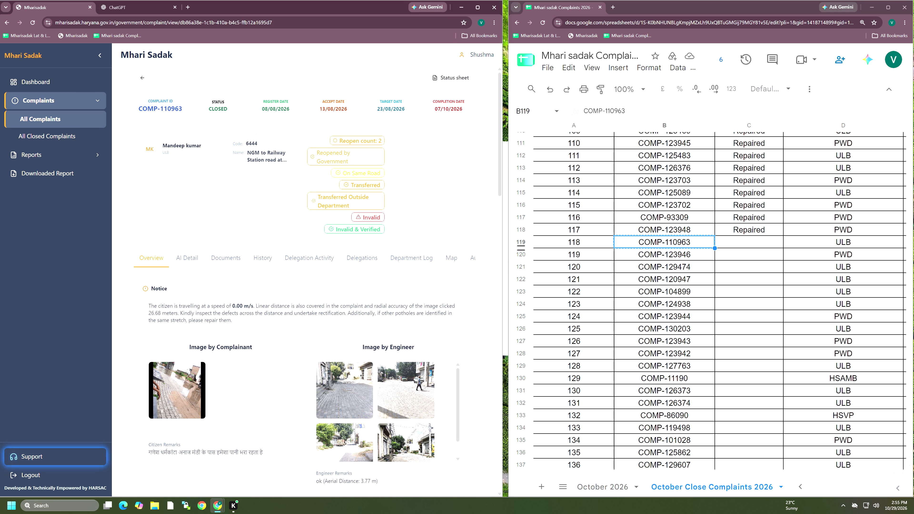
{"action": "scroll", "coordinate": [290, 296], "scroll_direction": "up", "scroll_amount": 4}
{"action": "left_click", "coordinate": [748, 241]}
{"action": "key", "text": "ctrl+d"}
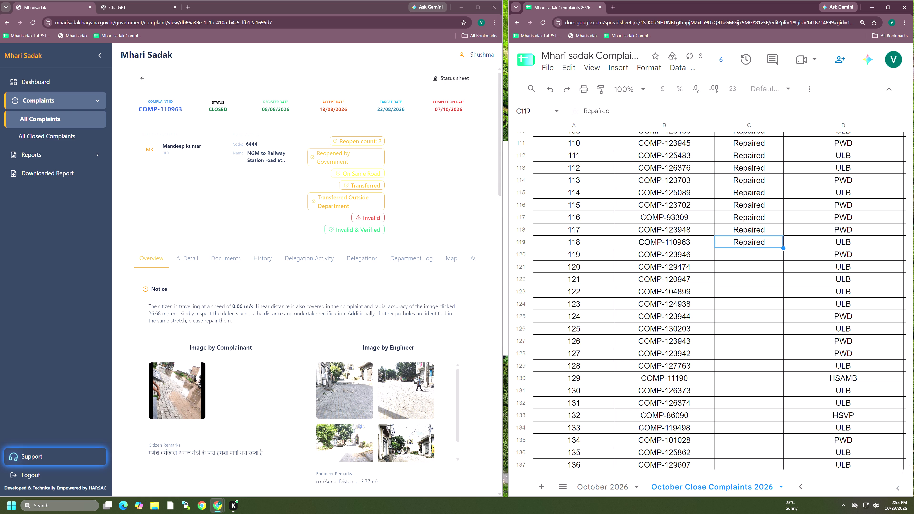
{"action": "left_click", "coordinate": [684, 254]}
{"action": "key", "text": "ctrl+c"}
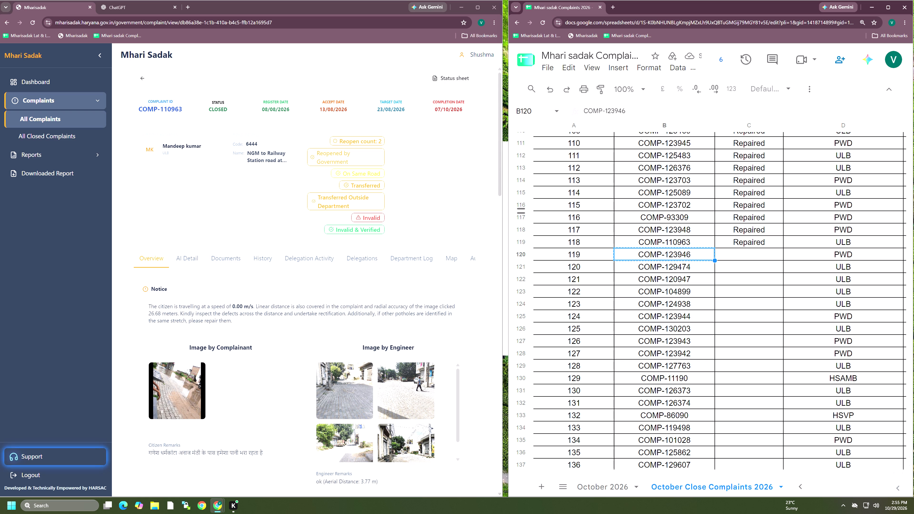
{"action": "left_click", "coordinate": [143, 77]}
{"action": "left_click_drag", "start_coordinate": [194, 87], "coordinate": [126, 92]}
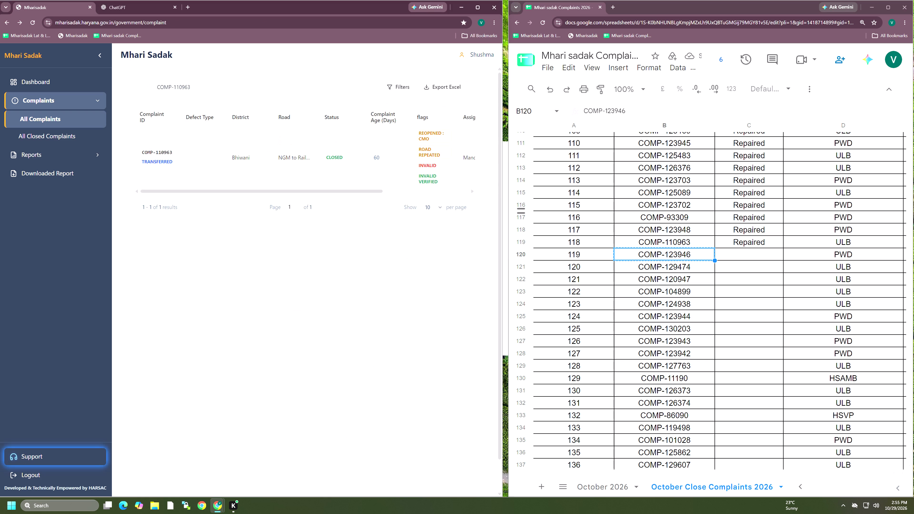
{"action": "left_click_drag", "start_coordinate": [126, 92], "coordinate": [125, 92]}
{"action": "key", "text": "ctrl+v"}
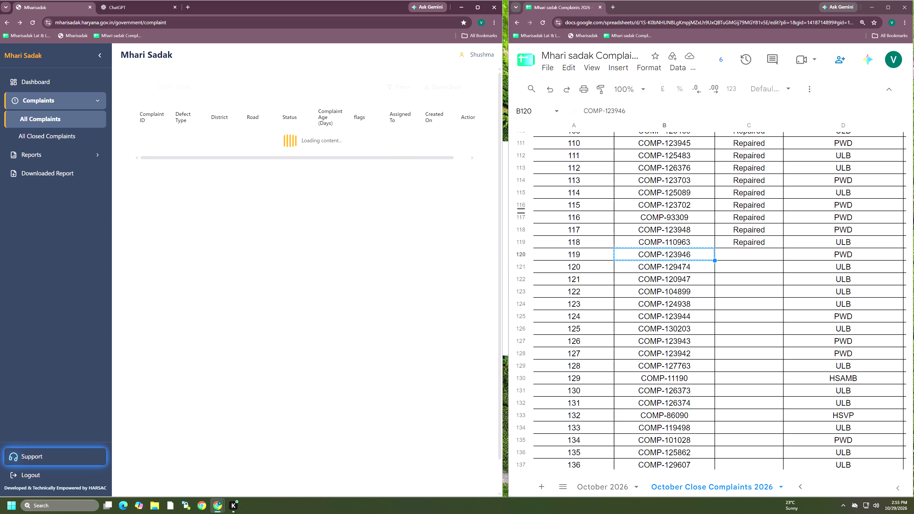
{"action": "left_click", "coordinate": [259, 149]}
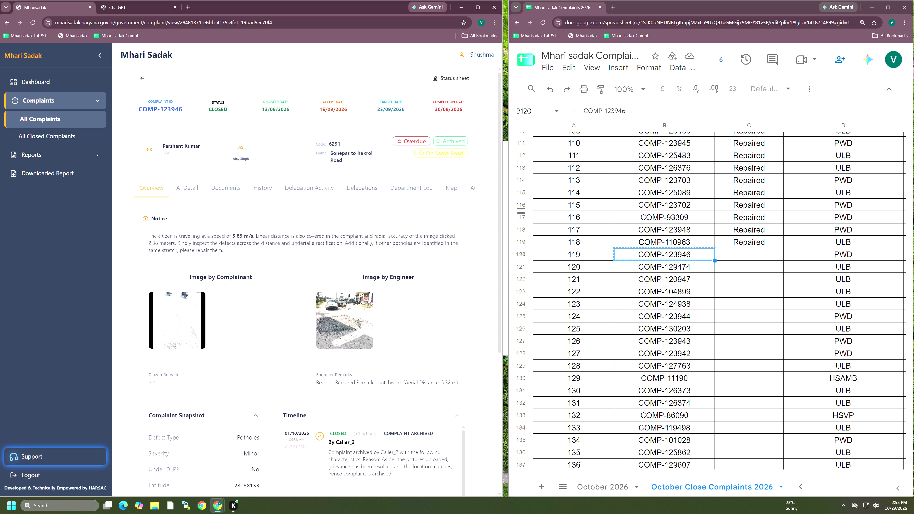
{"action": "left_click", "coordinate": [754, 259]}
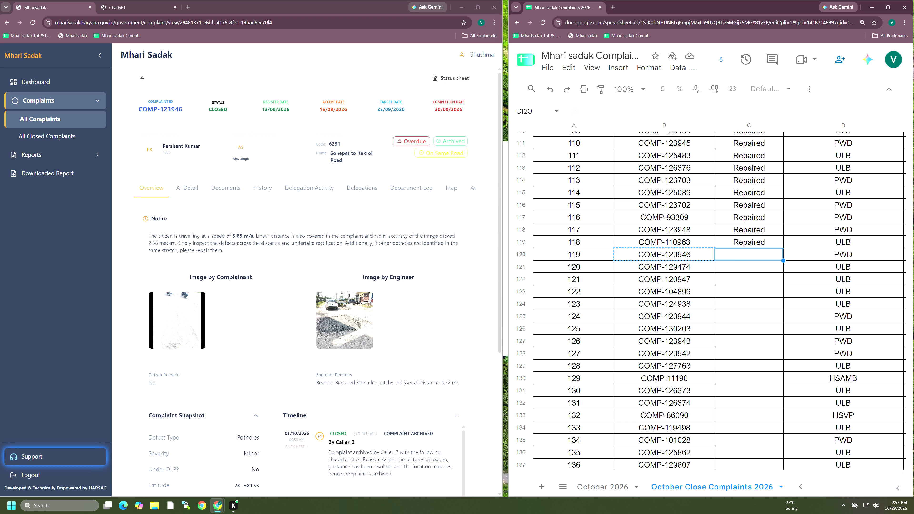
{"action": "key", "text": "ctrl+d"}
Find COMP-129474 in the portal using its ID from the sheet and open its details.
{"action": "left_click", "coordinate": [669, 265]}
{"action": "key", "text": "ctrl+c"}
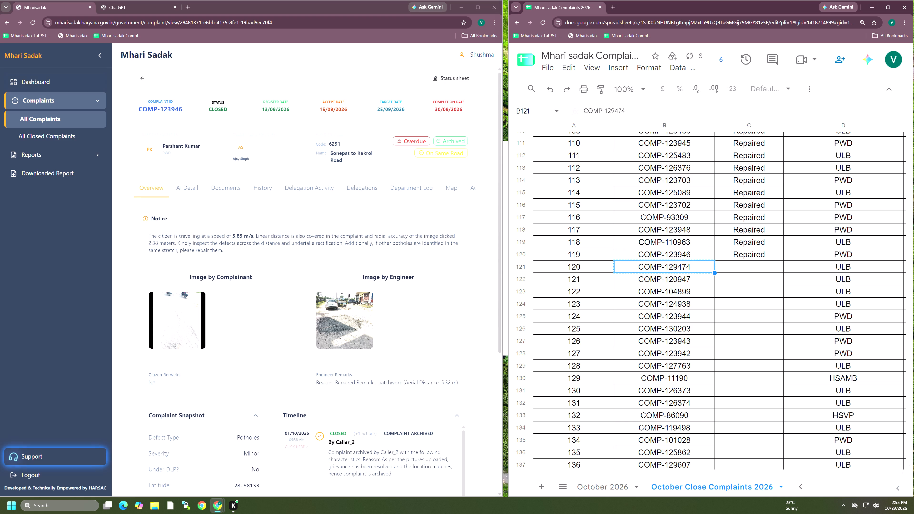
{"action": "left_click", "coordinate": [143, 79]}
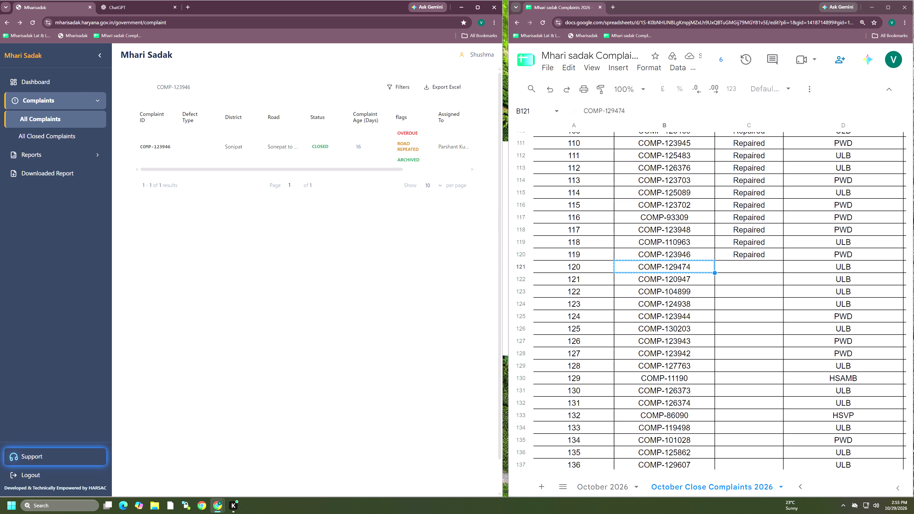
{"action": "left_click_drag", "start_coordinate": [191, 87], "coordinate": [117, 94]}
{"action": "key", "text": "ctrl+v"}
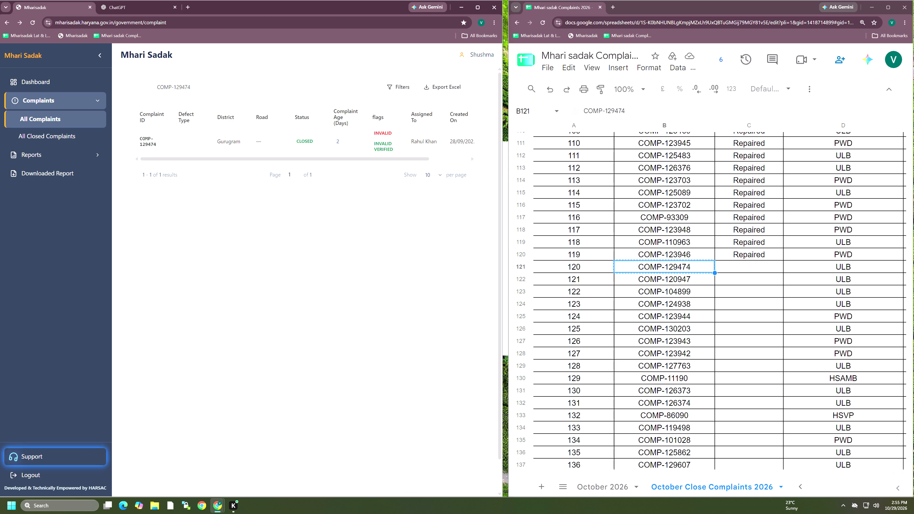
{"action": "left_click", "coordinate": [258, 144]}
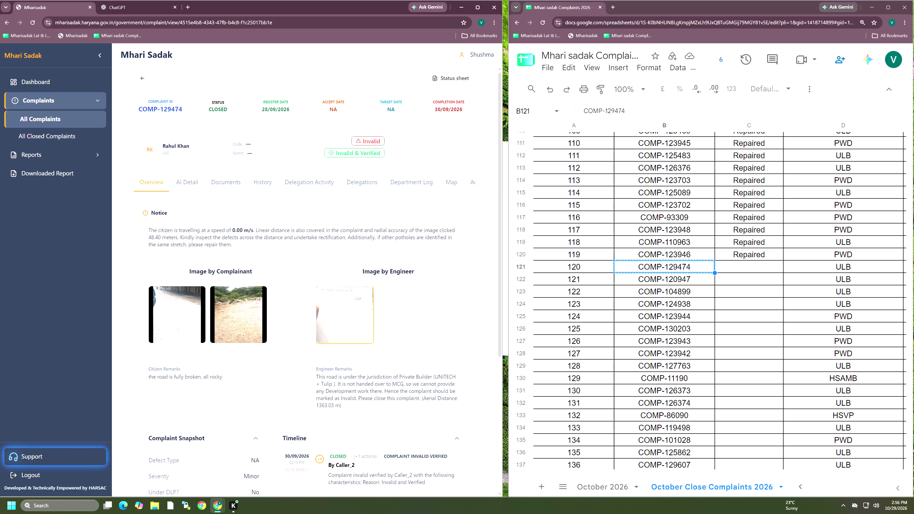
{"action": "left_click_drag", "start_coordinate": [314, 375], "coordinate": [356, 404]}
{"action": "left_click_drag", "start_coordinate": [356, 404], "coordinate": [357, 405]}
{"action": "key", "text": "ctrl+c"}
{"action": "key", "text": "ctrl+c"}
{"action": "key", "text": "ctrl+c"}
{"action": "left_click", "coordinate": [736, 262]}
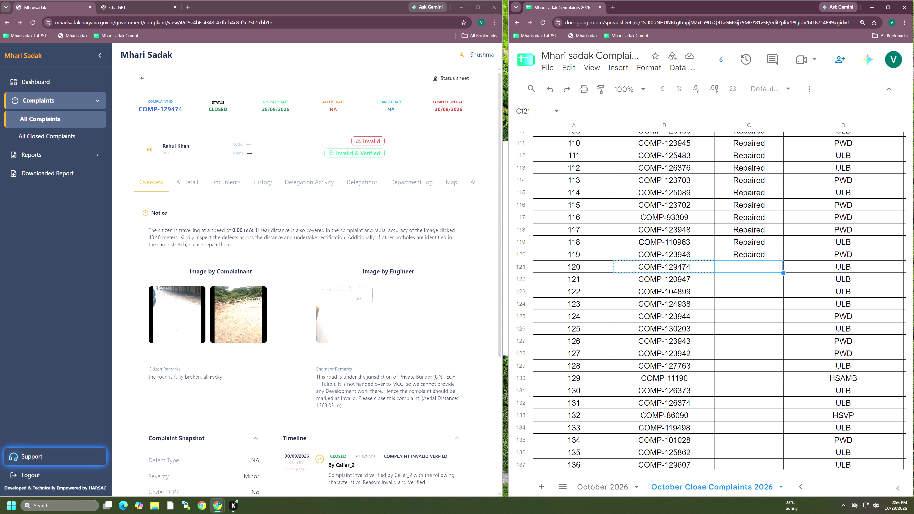
{"action": "key", "text": "ctrl+v"}
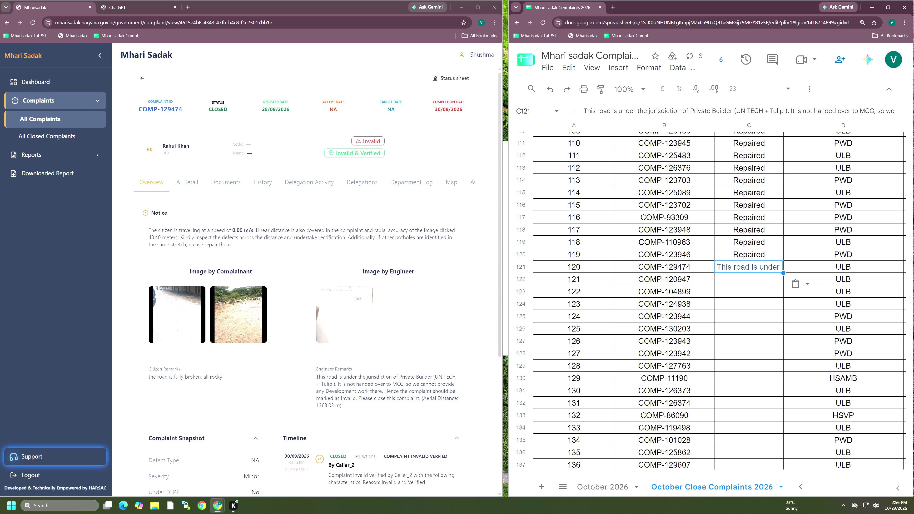
{"action": "left_click", "coordinate": [678, 276]}
{"action": "key", "text": "ctrl+c"}
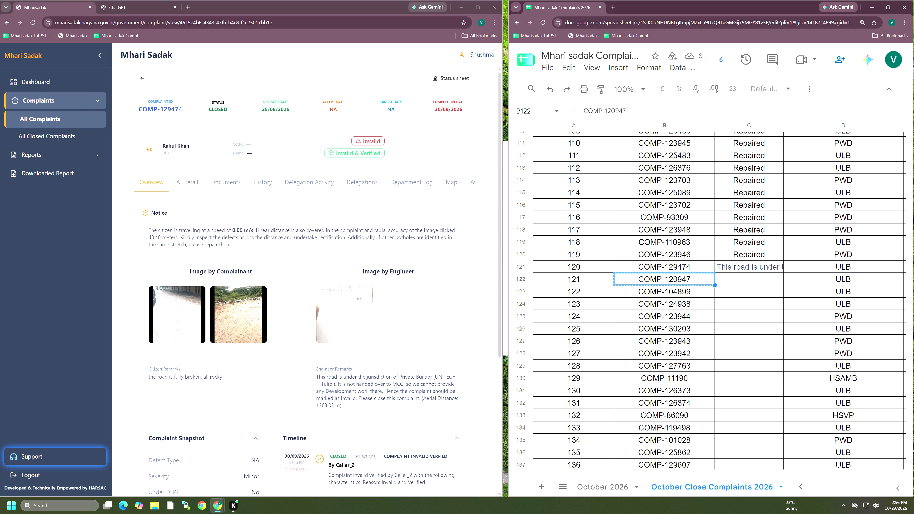
{"action": "left_click", "coordinate": [147, 79]}
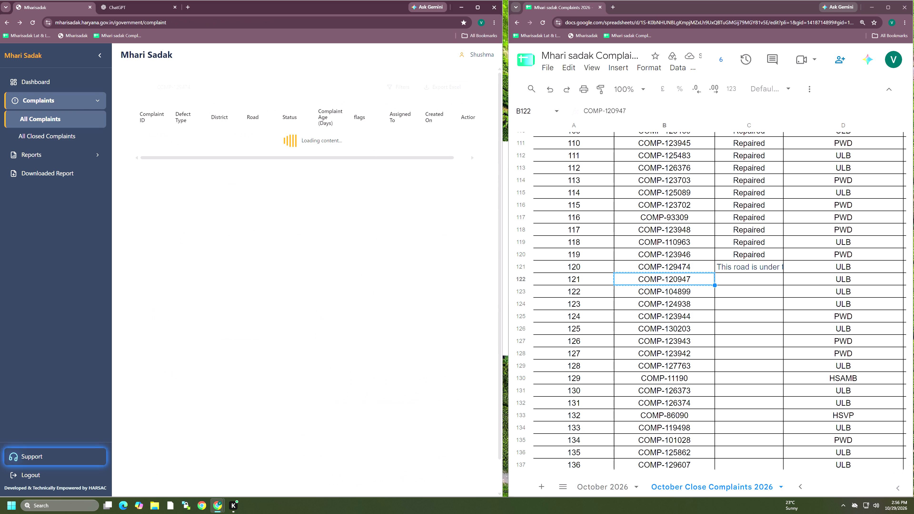
{"action": "left_click_drag", "start_coordinate": [197, 87], "coordinate": [129, 97]}
{"action": "key", "text": "ctrl+v"}
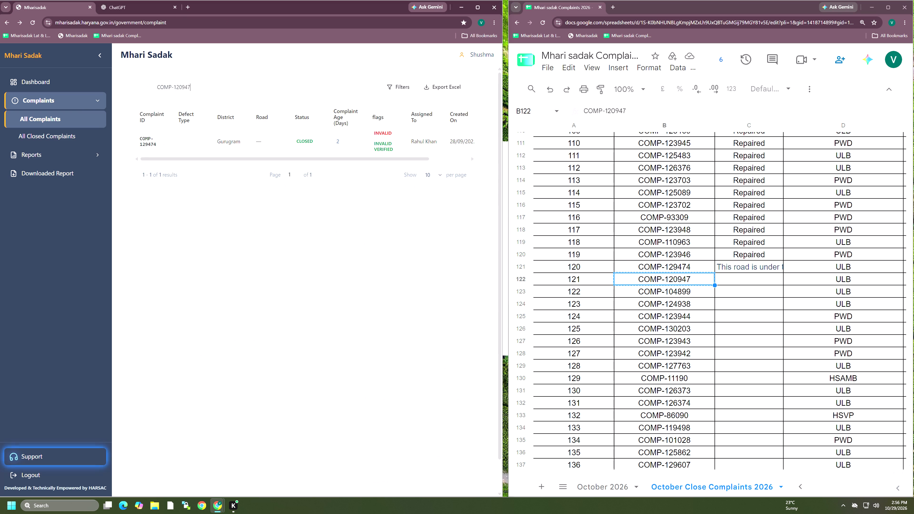
{"action": "left_click", "coordinate": [267, 137]}
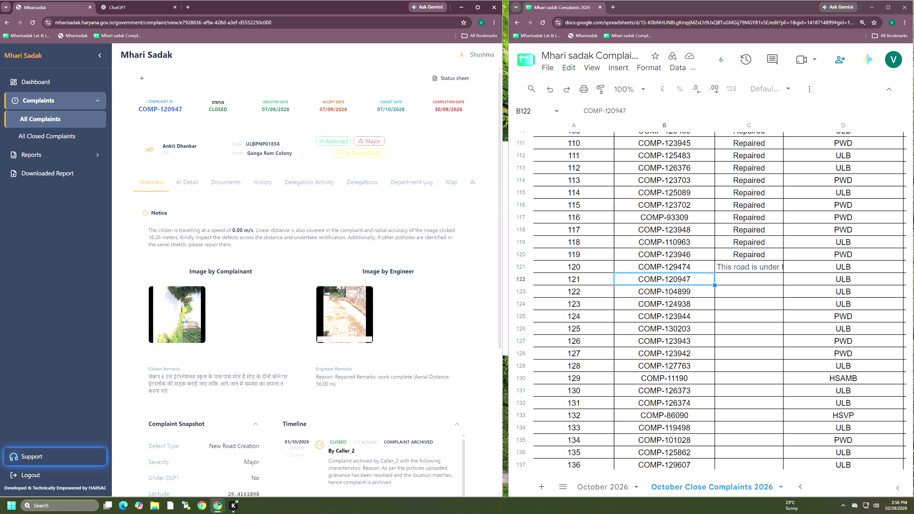
Copy the Repaired status from the COMP-123946 row into the column C cell for COMP-120947.
{"action": "left_click", "coordinate": [746, 253]}
{"action": "right_click", "coordinate": [746, 253]}
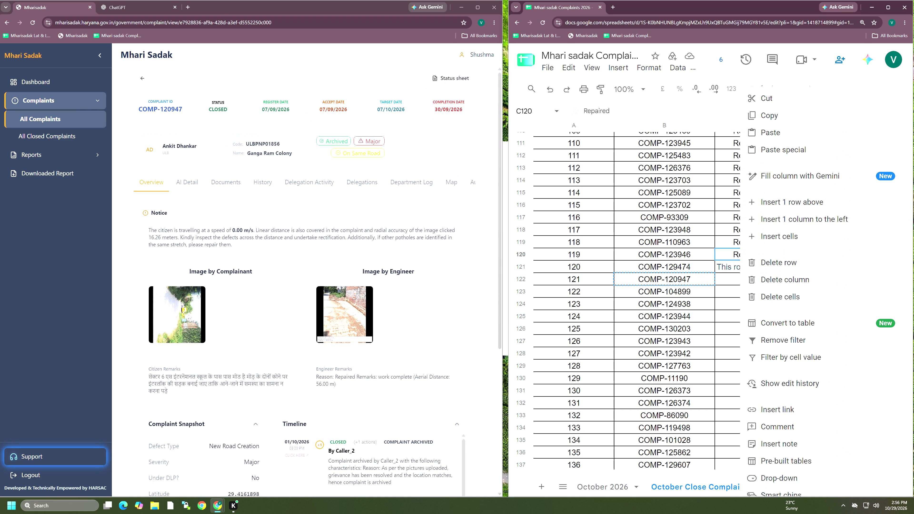
{"action": "left_click", "coordinate": [771, 118]}
{"action": "left_click", "coordinate": [723, 276]}
{"action": "right_click", "coordinate": [723, 276]}
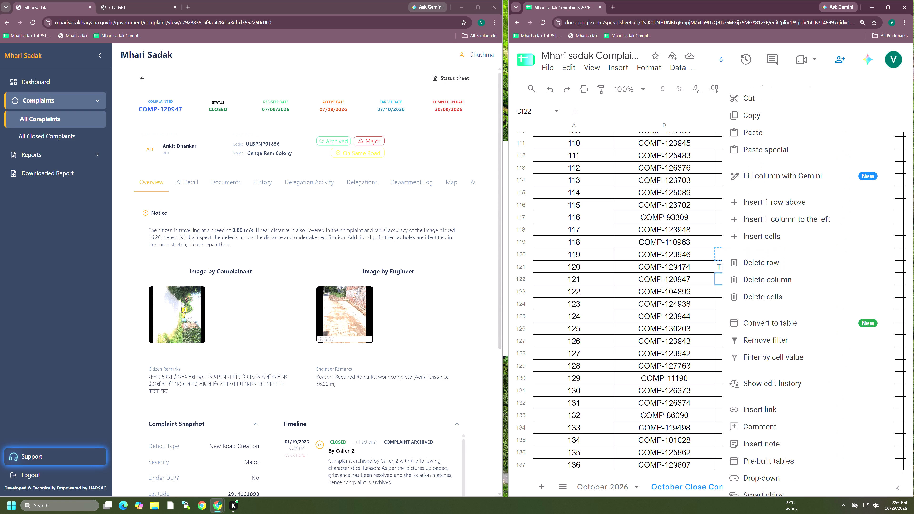
{"action": "left_click", "coordinate": [761, 134]}
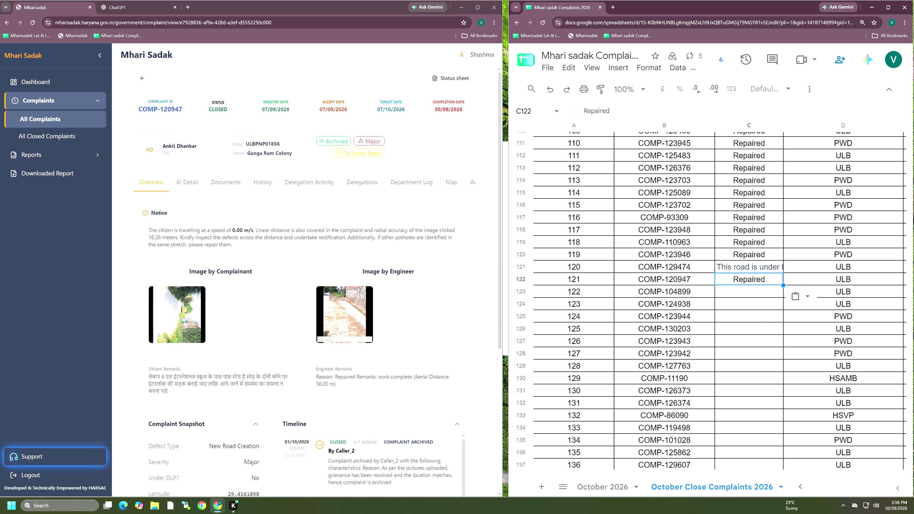
{"action": "left_click", "coordinate": [684, 291]}
{"action": "key", "text": "ctrl+c"}
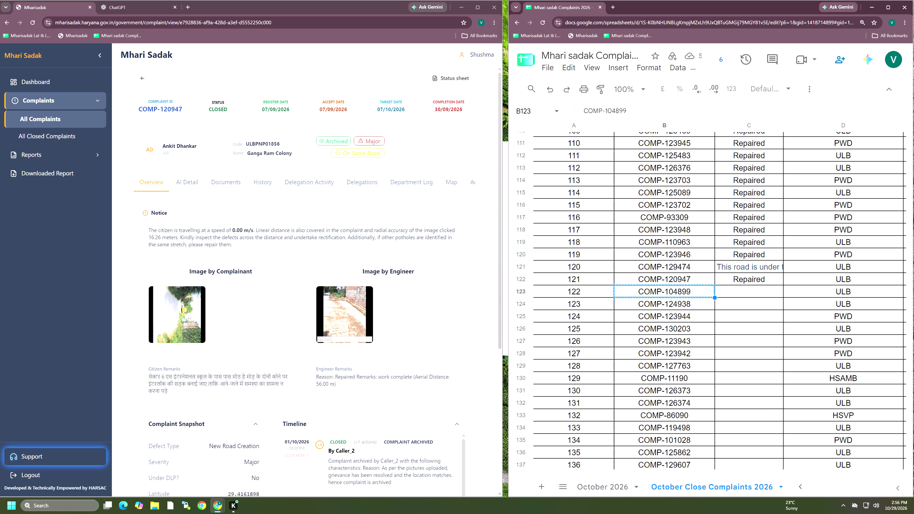
{"action": "left_click", "coordinate": [142, 79]}
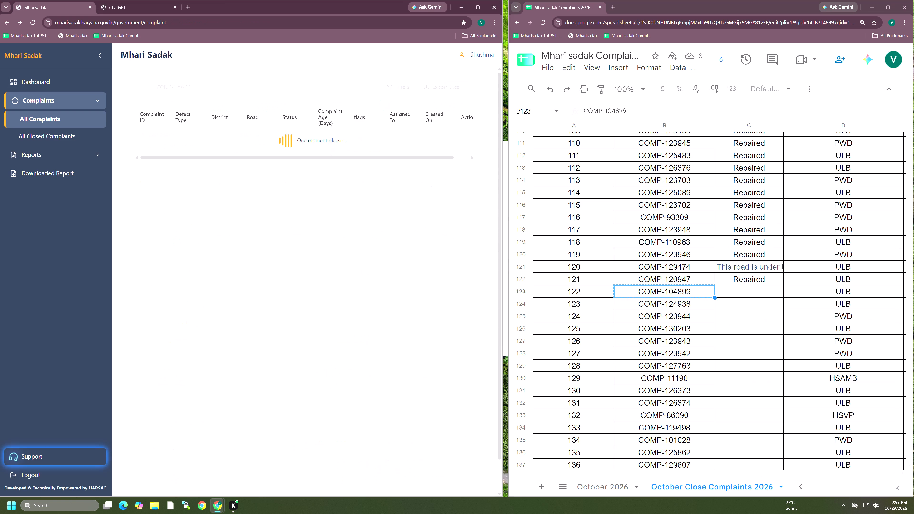
{"action": "left_click_drag", "start_coordinate": [196, 88], "coordinate": [131, 91]}
{"action": "key", "text": "ctrl+v"}
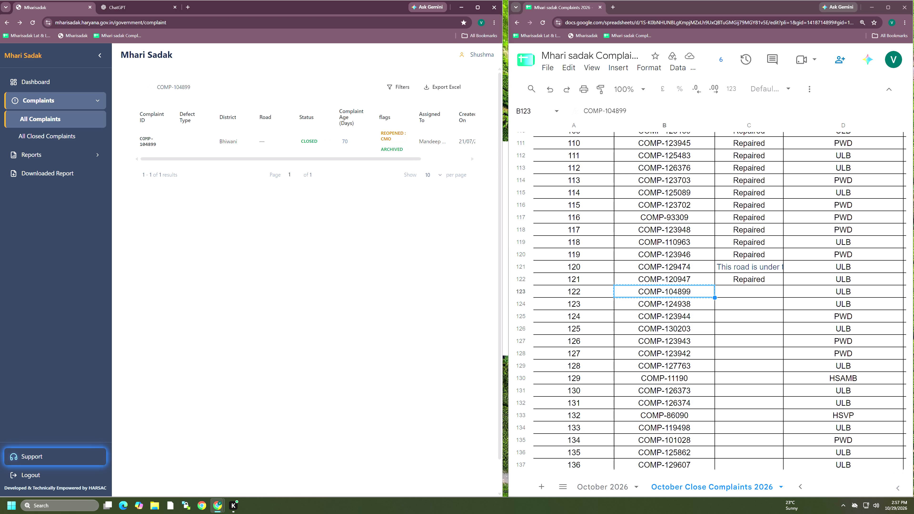
{"action": "left_click", "coordinate": [250, 148]}
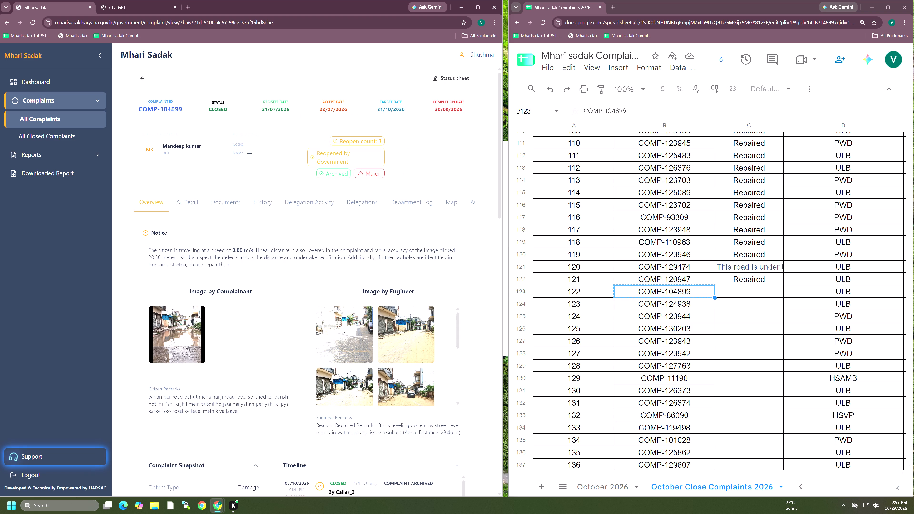
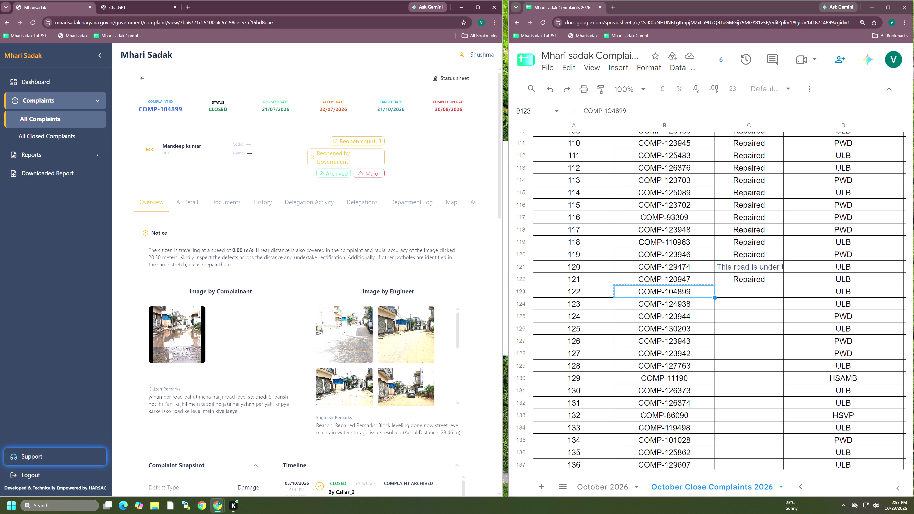
Copy the engineer remark about block leveling resolving the water storage issue into the column C cell for COMP-104899.
{"action": "left_click_drag", "start_coordinate": [334, 425], "coordinate": [377, 430]}
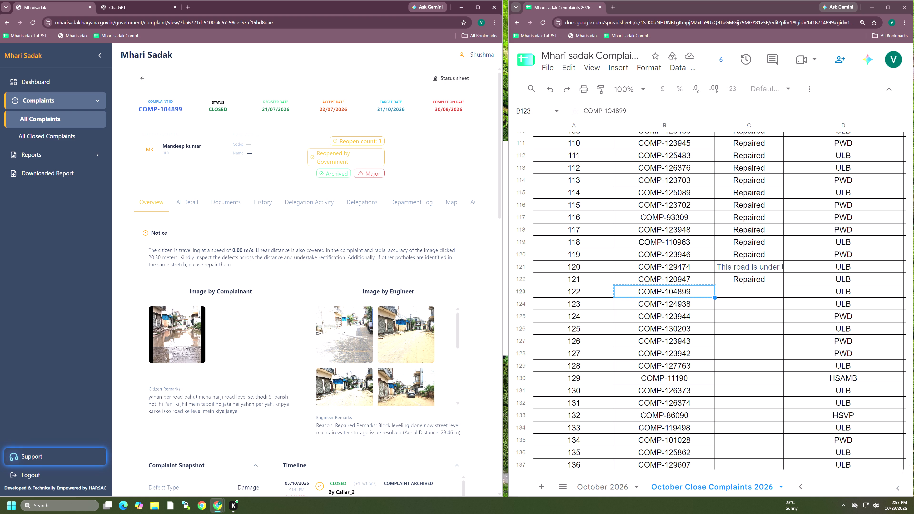
{"action": "left_click_drag", "start_coordinate": [377, 430], "coordinate": [465, 437]}
{"action": "key", "text": "ctrl+c"}
{"action": "left_click", "coordinate": [757, 292]}
{"action": "key", "text": "ctrl+v"}
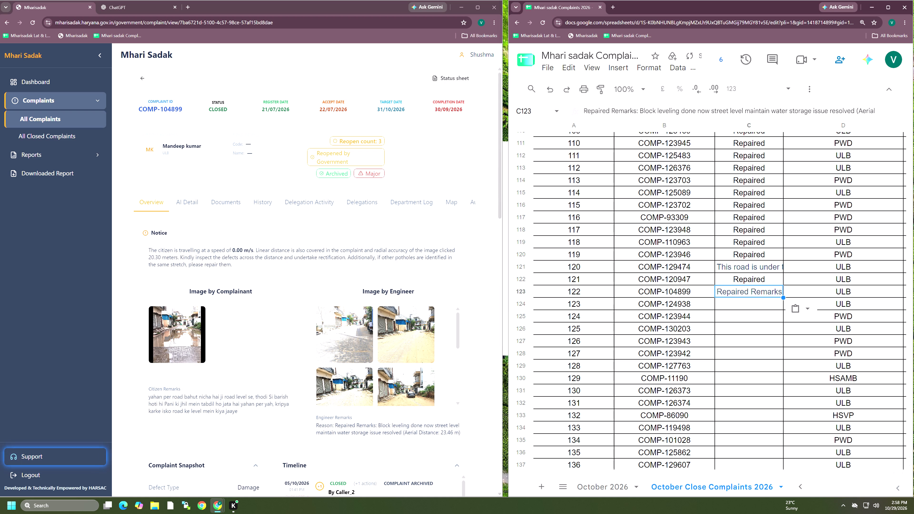
{"action": "left_click", "coordinate": [679, 306]}
{"action": "key", "text": "ctrl+c"}
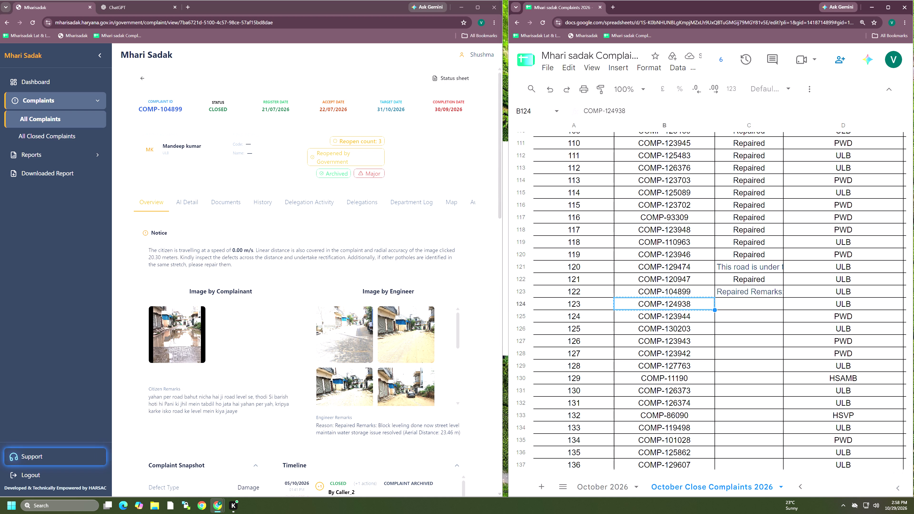
{"action": "left_click", "coordinate": [144, 77]}
{"action": "left_click_drag", "start_coordinate": [193, 88], "coordinate": [191, 89]}
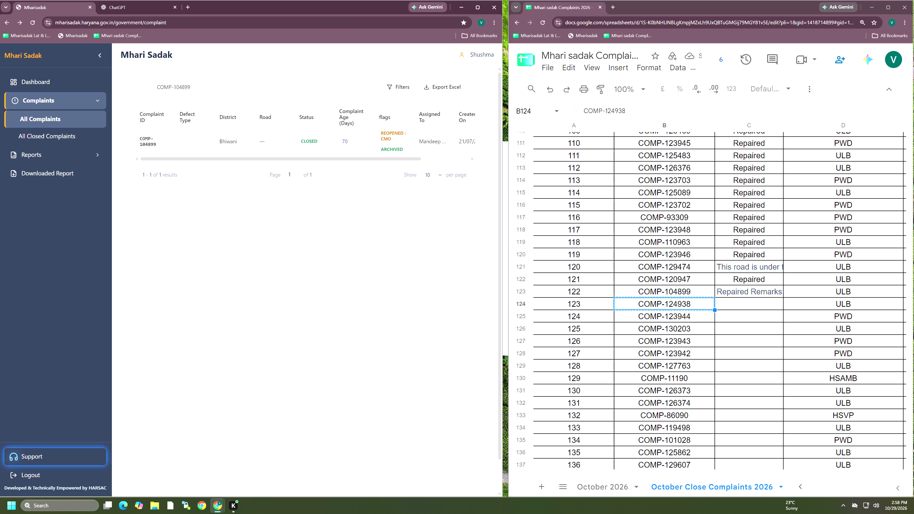
{"action": "left_click_drag", "start_coordinate": [191, 89], "coordinate": [131, 114]}
{"action": "key", "text": "ctrl+v"}
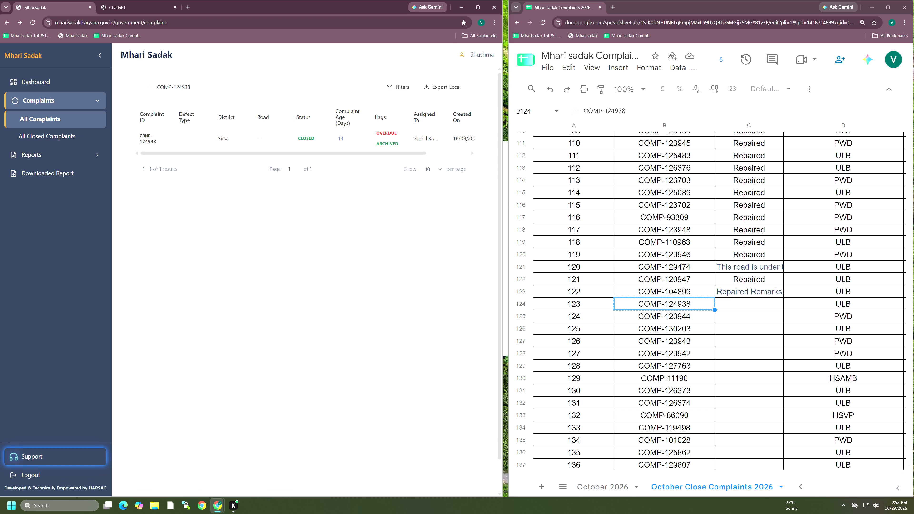
{"action": "left_click", "coordinate": [257, 136]}
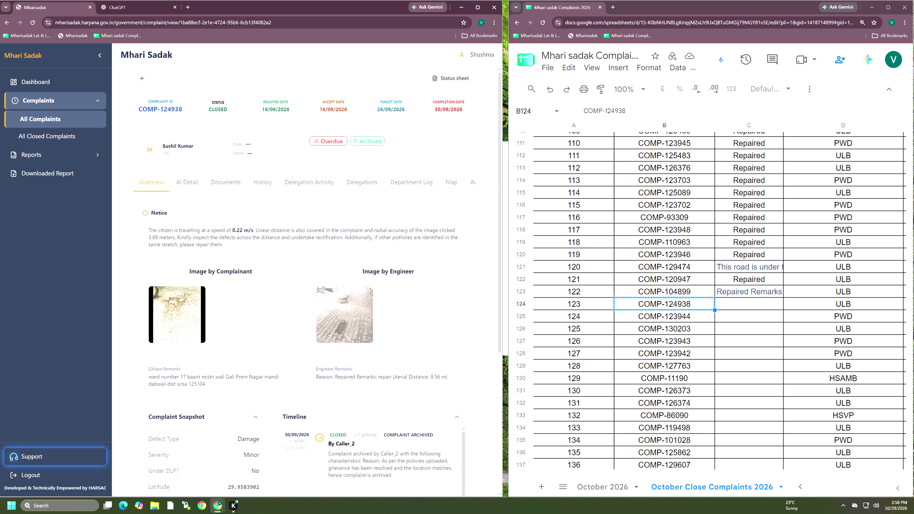
Examine the engineer's repair photo and the complainant's photo for COMP-124938.
{"action": "left_click", "coordinate": [342, 312]}
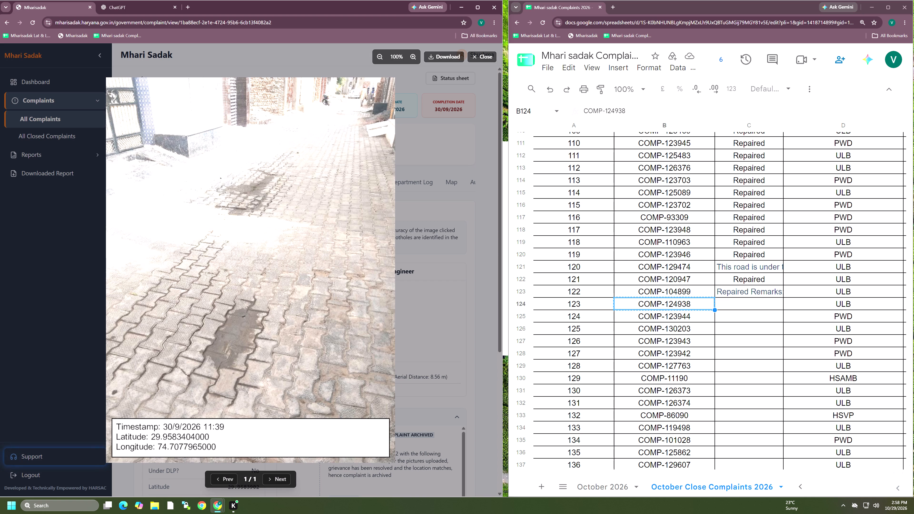
{"action": "left_click", "coordinate": [472, 311]}
{"action": "left_click", "coordinate": [179, 325]}
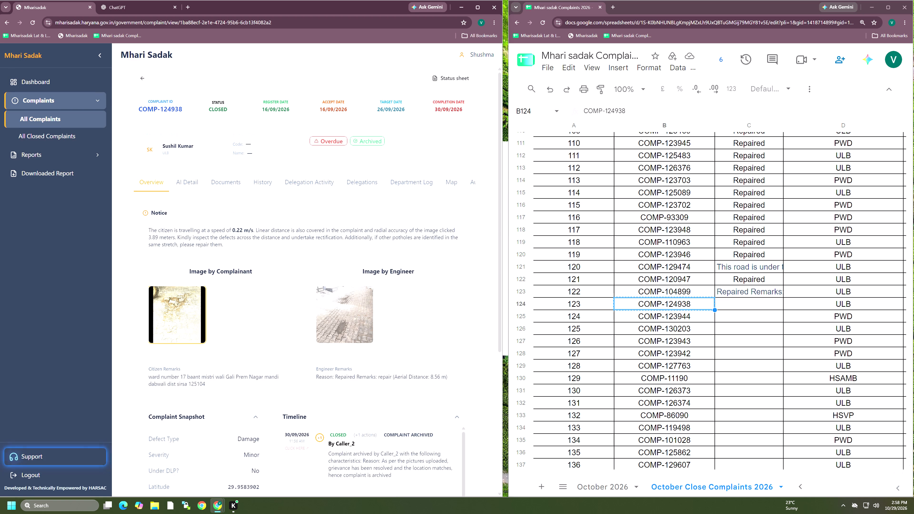
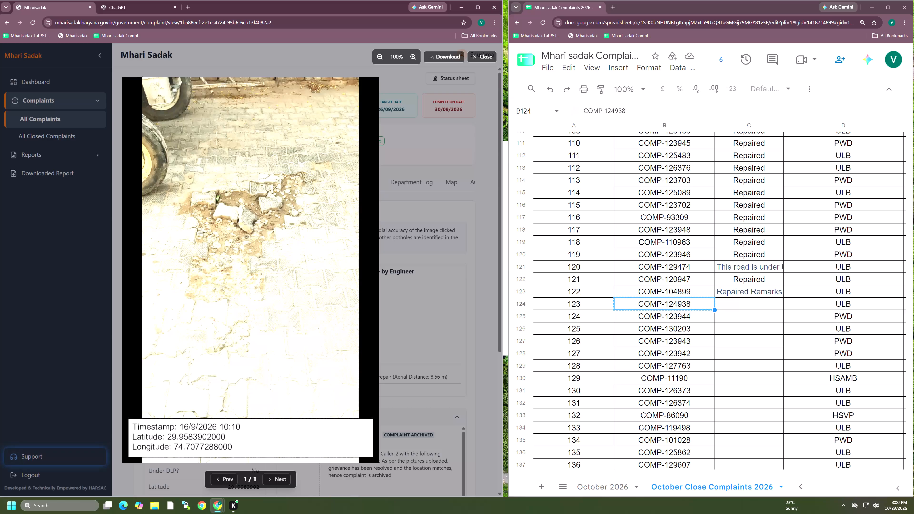
{"action": "left_click", "coordinate": [411, 279]}
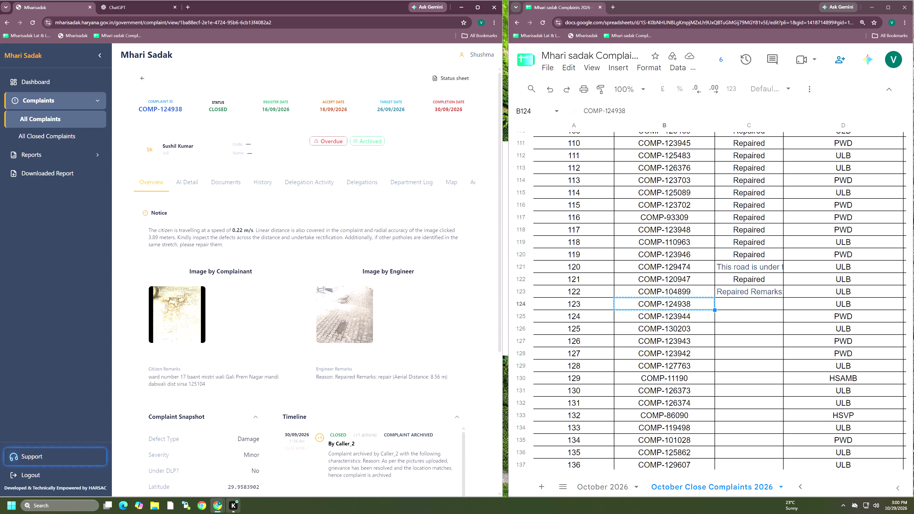